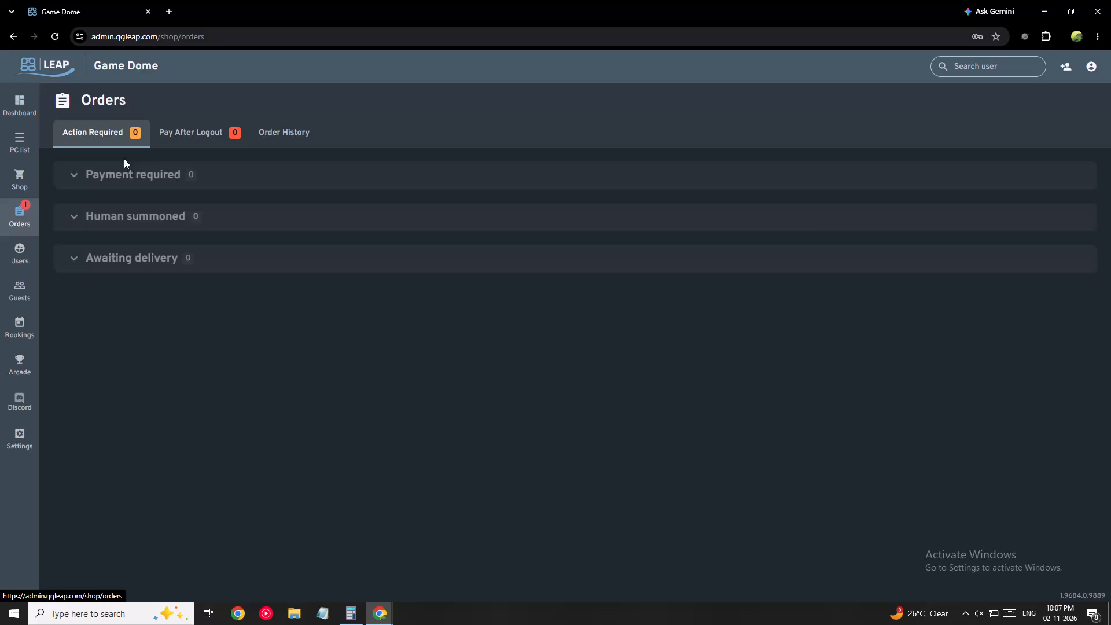
# Review the pay-after-logout orders, the order history and the PC list down to its consoles.
pyautogui.click(182, 130)
pyautogui.click(282, 134)
pyautogui.click(17, 139)
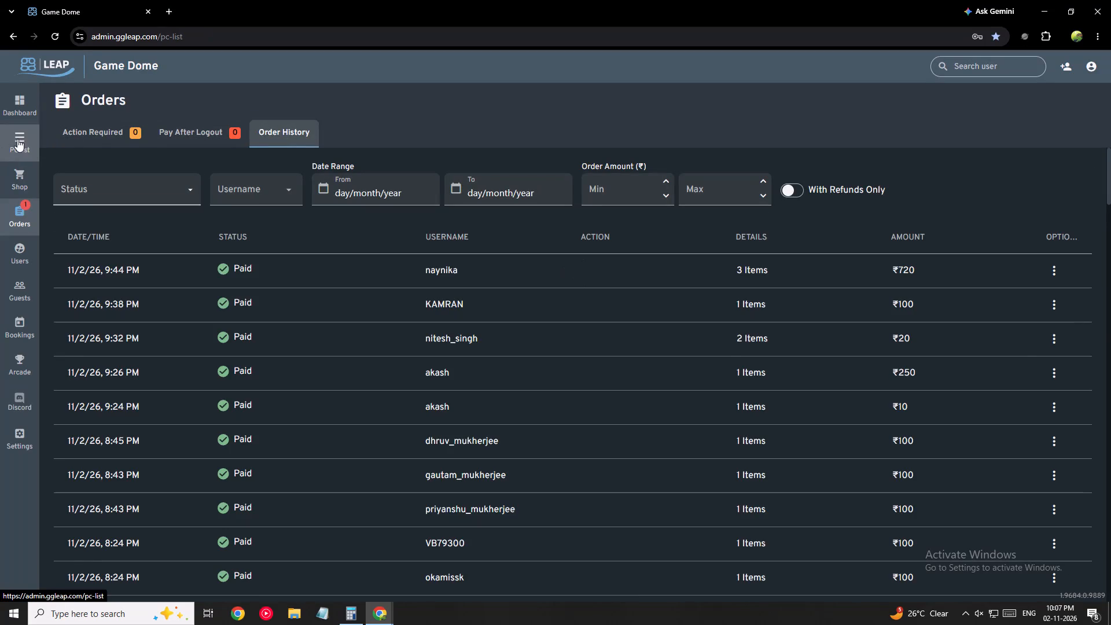
pyautogui.scroll(-7, 555, 292)
pyautogui.scroll(-9, 401, 380)
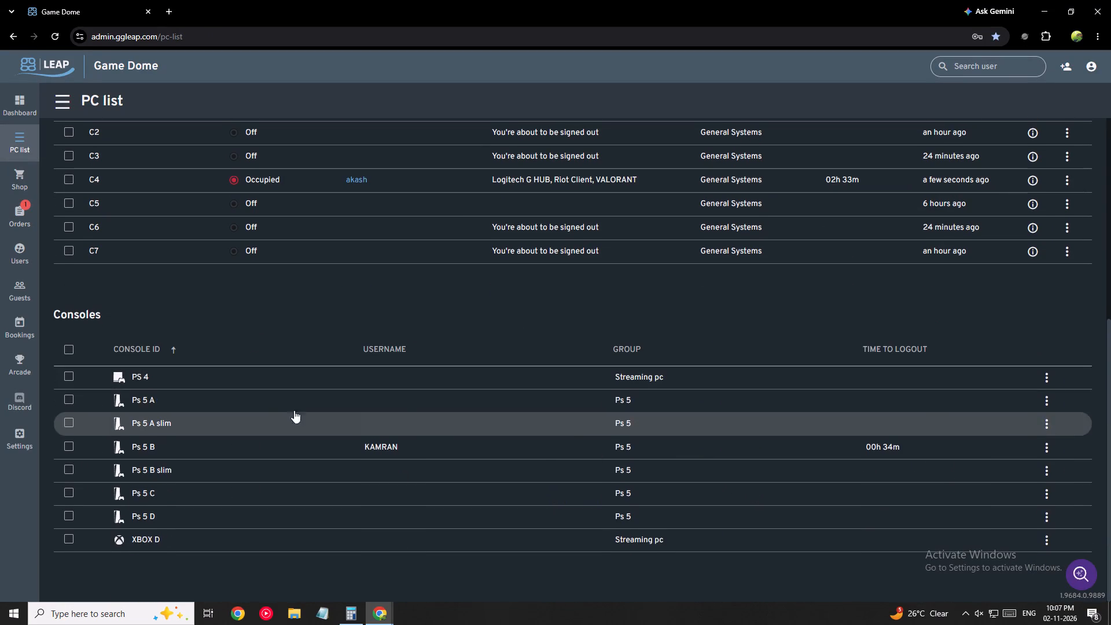
# Switch to the GD VIMAN MNAGAR spreadsheet and examine the latest customer credit and refund entries on the daily exp sheet.
pyautogui.hotkey('alt', 'Tab')
pyautogui.scroll(-2, 514, 315)
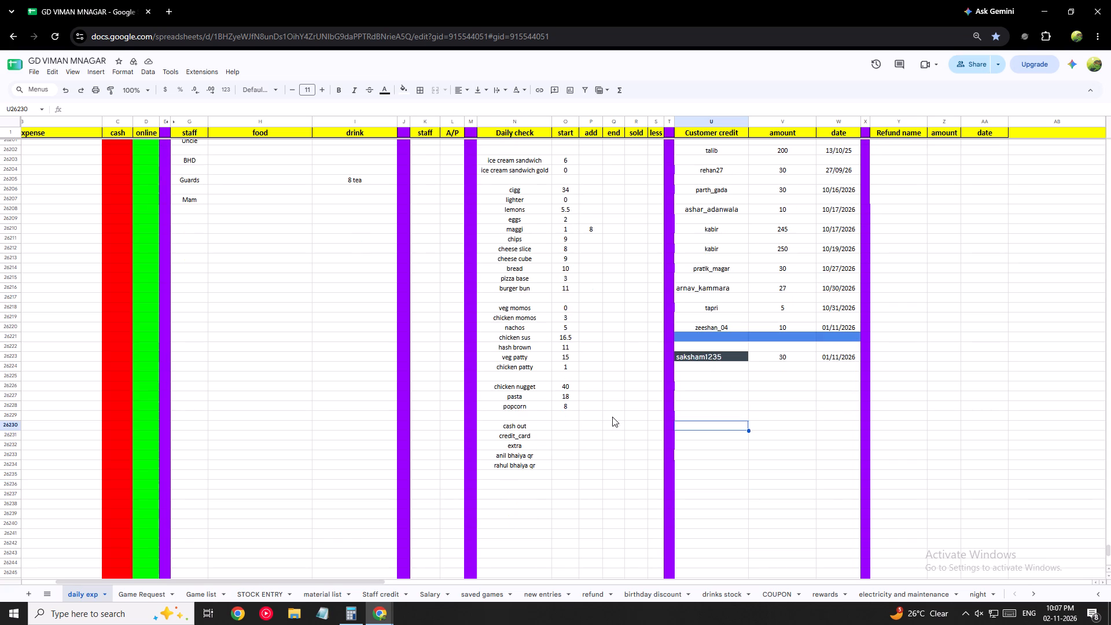
pyautogui.scroll(1, 612, 422)
pyautogui.click(626, 410)
pyautogui.scroll(3, 616, 406)
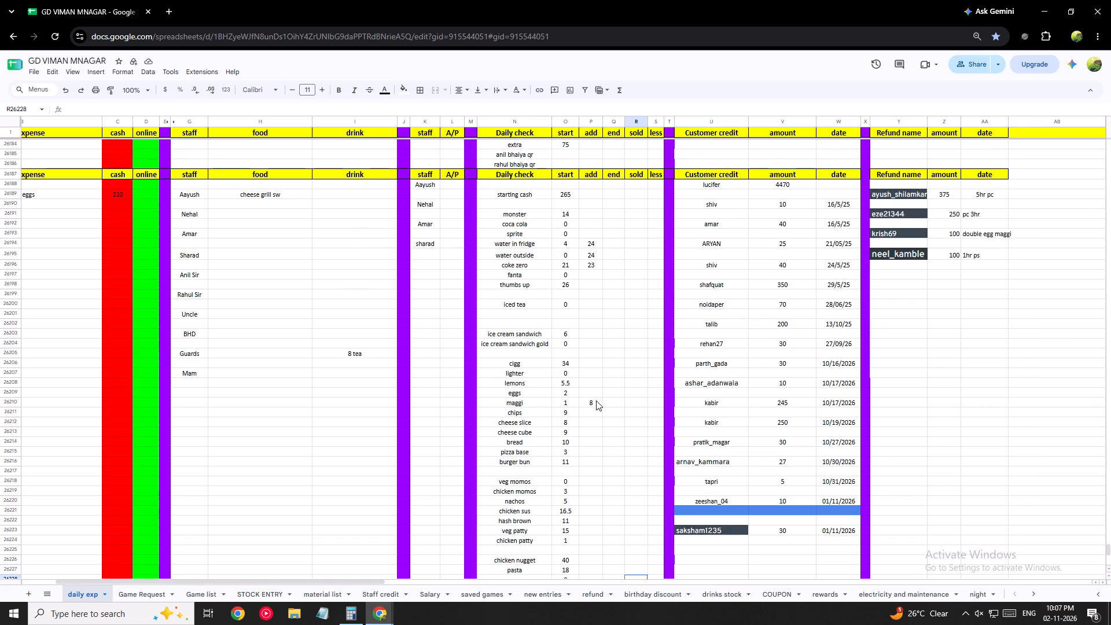
pyautogui.click(965, 281)
pyautogui.click(980, 262)
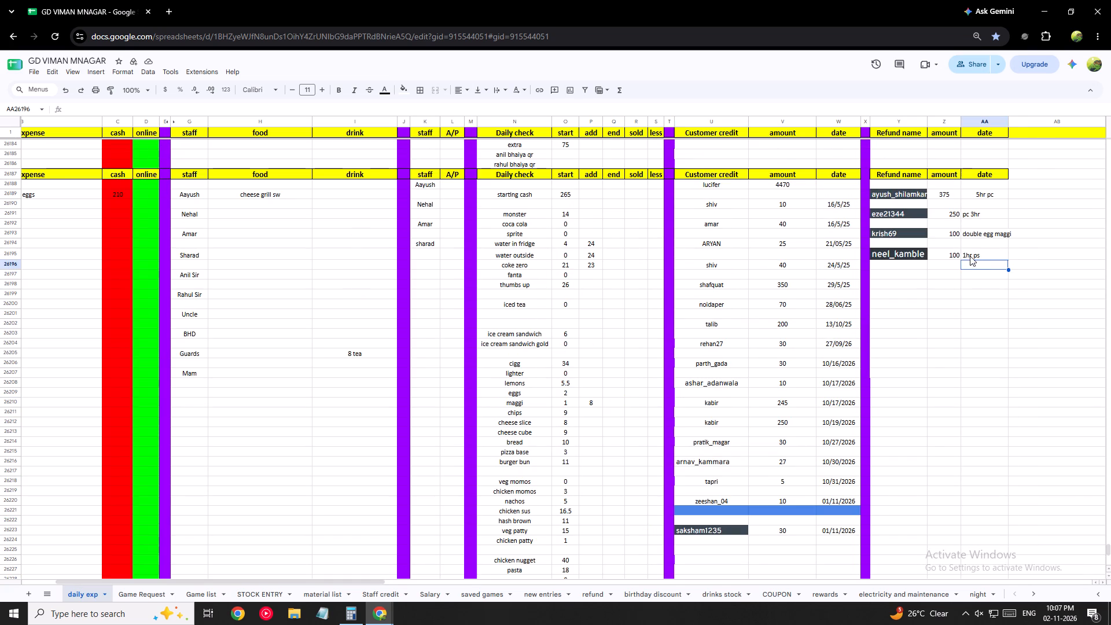
pyautogui.click(970, 256)
pyautogui.click(964, 308)
pyautogui.moveTo(958, 278); pyautogui.dragTo(945, 188)
pyautogui.click(956, 356)
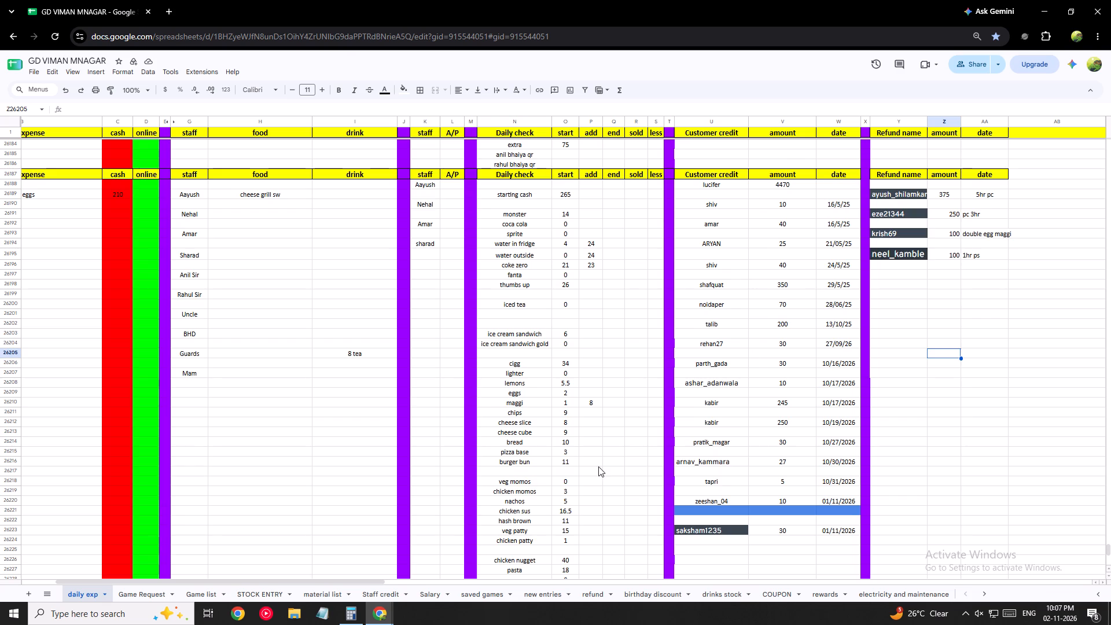
pyautogui.scroll(-2, 602, 469)
pyautogui.moveTo(711, 409); pyautogui.dragTo(832, 416)
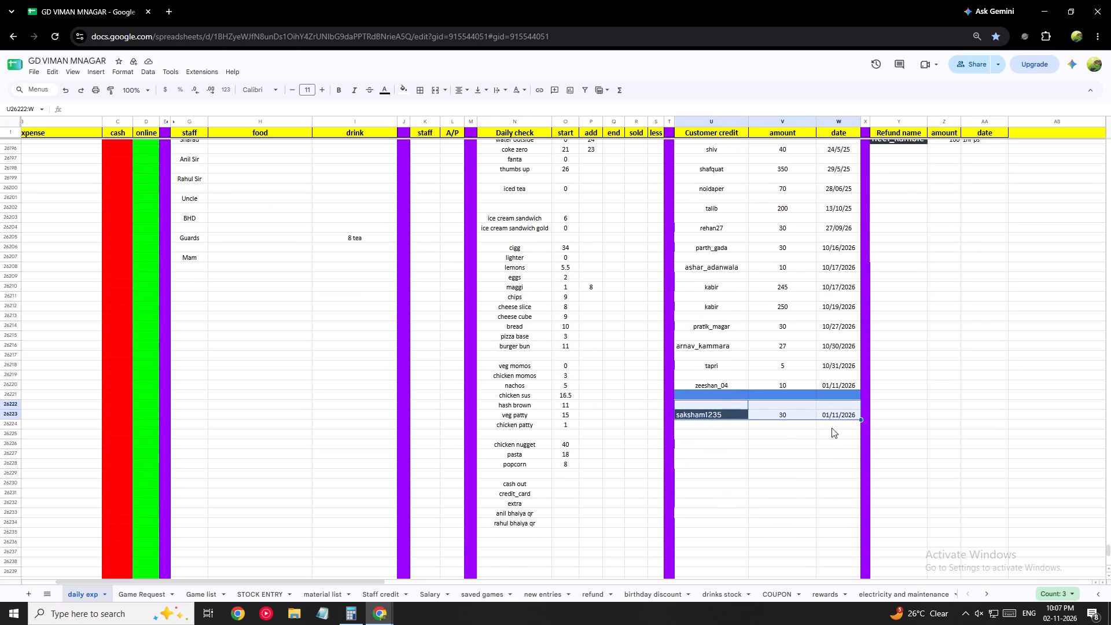
pyautogui.click(981, 384)
pyautogui.scroll(3, 627, 468)
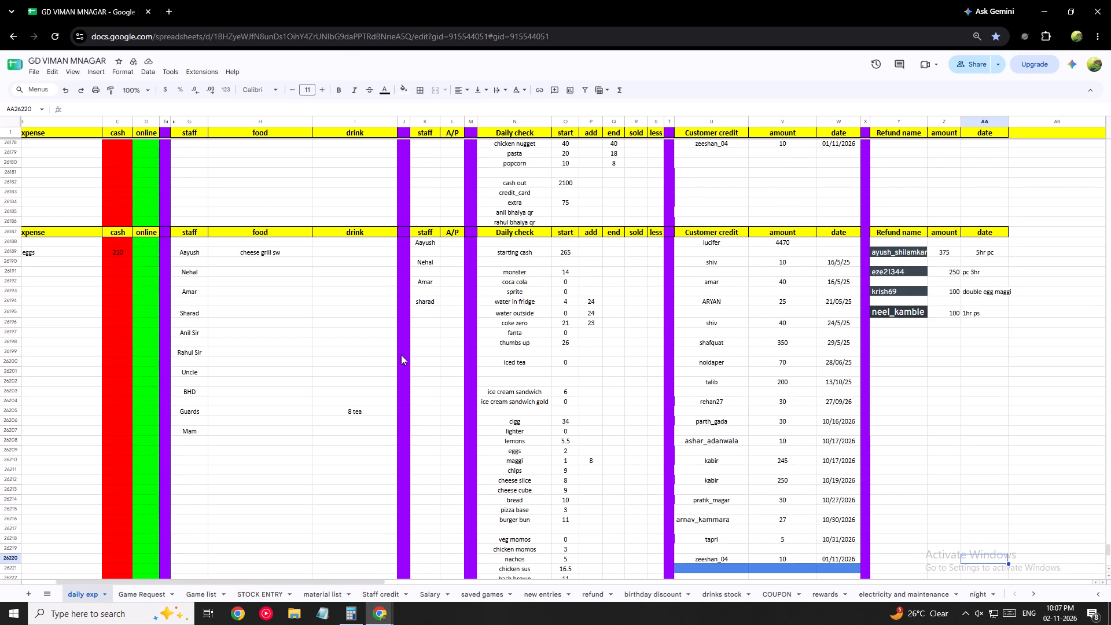
# Examine the daily expense and cash entries in the 11/02/26 block alongside its daily check figures.
pyautogui.moveTo(331, 580); pyautogui.dragTo(163, 573)
pyautogui.scroll(-2, 637, 475)
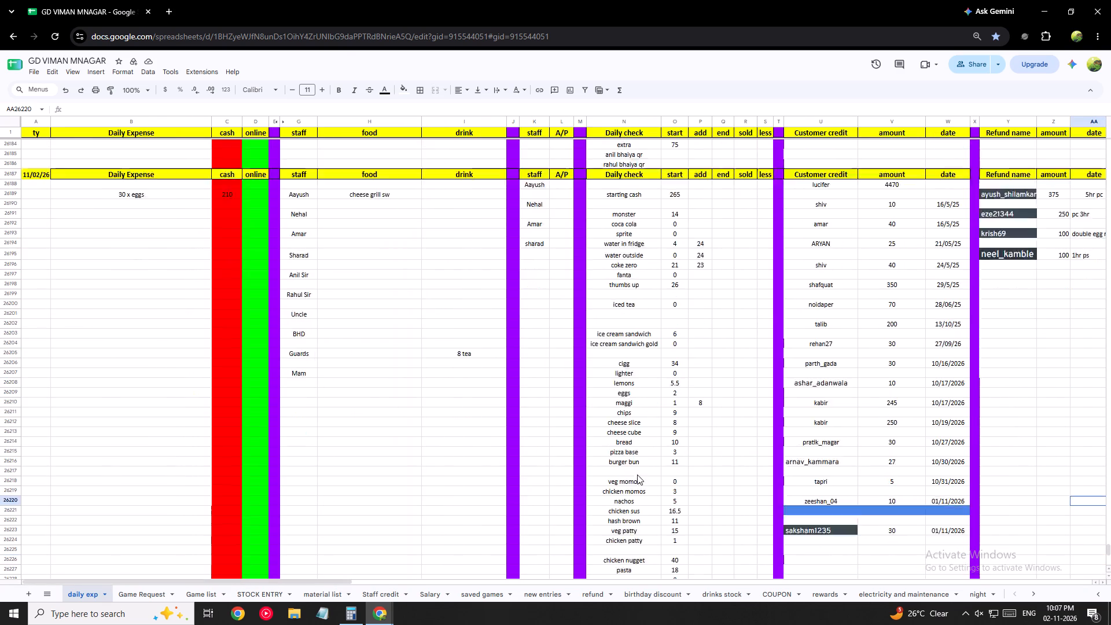
pyautogui.scroll(-1, 637, 475)
pyautogui.scroll(3, 341, 276)
pyautogui.moveTo(219, 268); pyautogui.dragTo(235, 244)
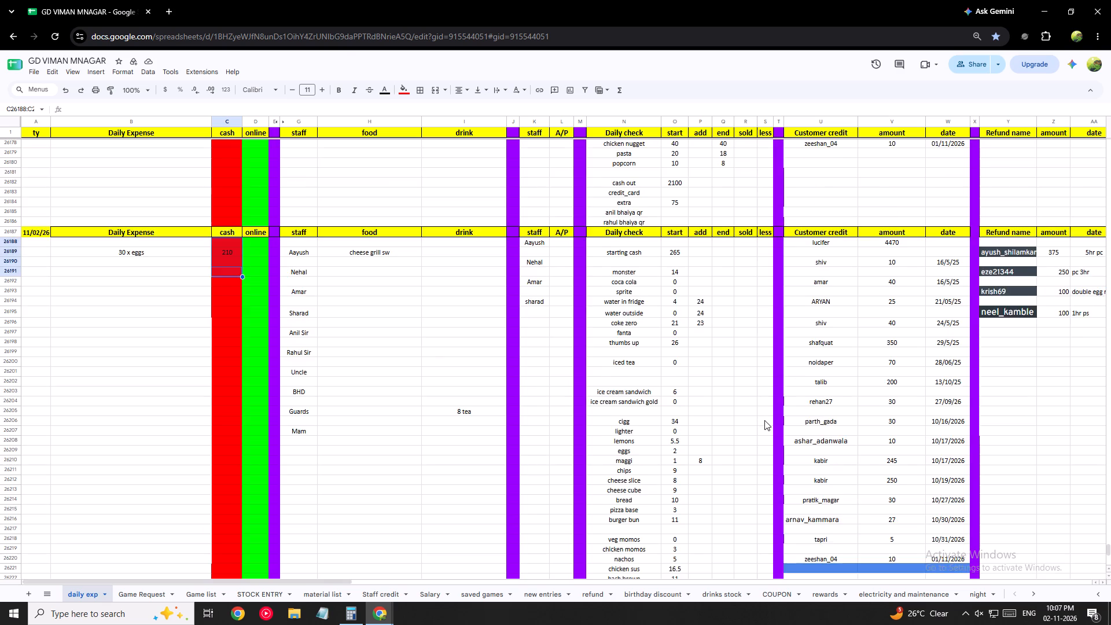
pyautogui.scroll(-2, 764, 420)
pyautogui.scroll(2, 267, 321)
pyautogui.click(211, 304)
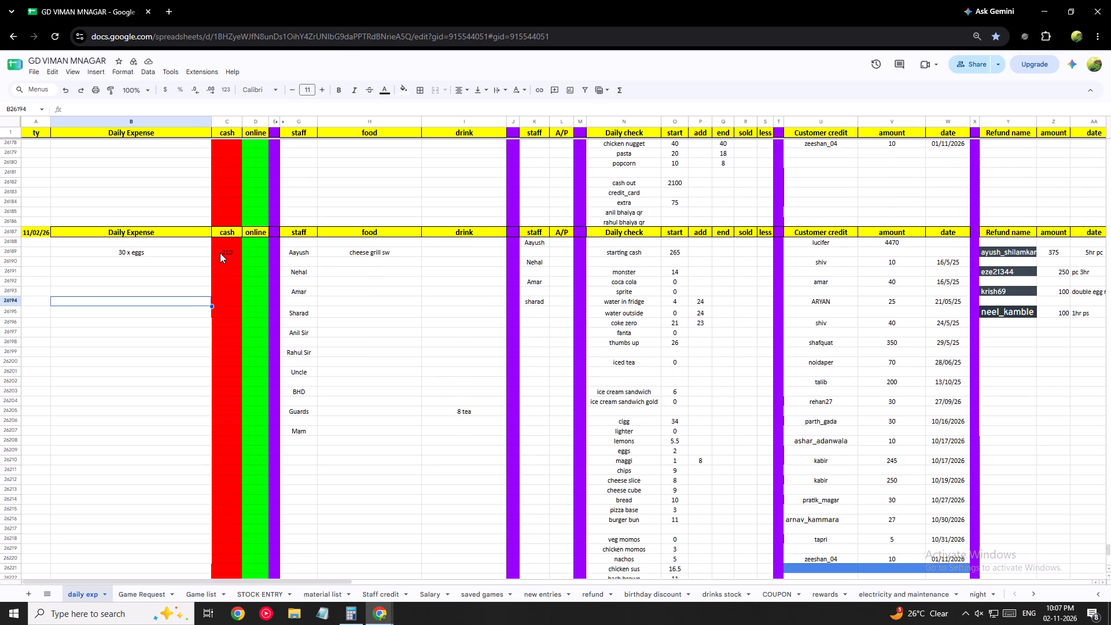
pyautogui.click(220, 253)
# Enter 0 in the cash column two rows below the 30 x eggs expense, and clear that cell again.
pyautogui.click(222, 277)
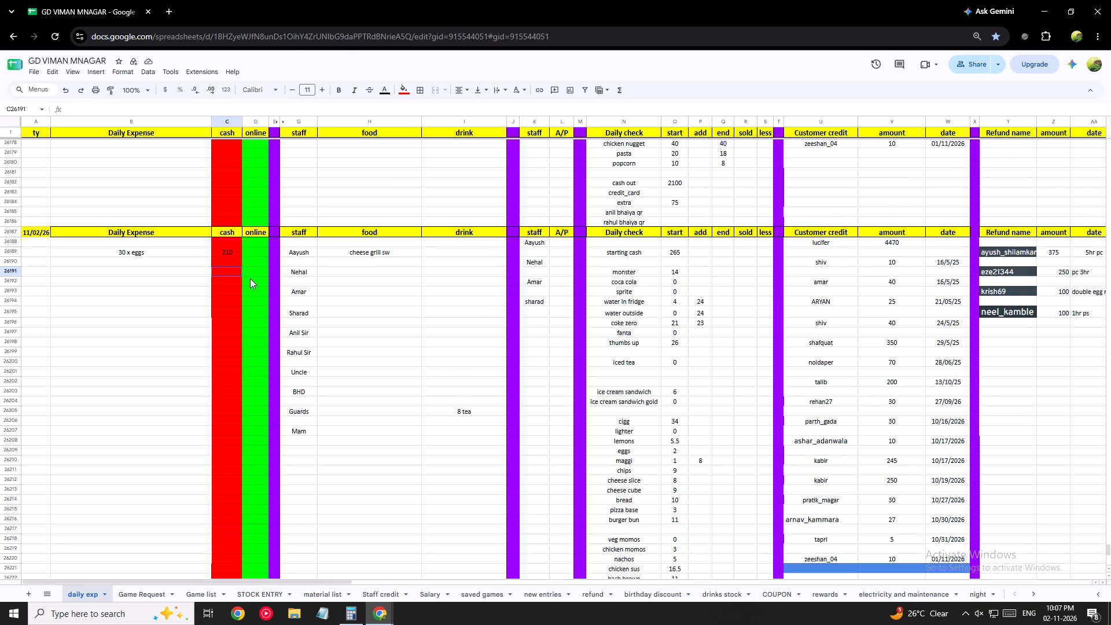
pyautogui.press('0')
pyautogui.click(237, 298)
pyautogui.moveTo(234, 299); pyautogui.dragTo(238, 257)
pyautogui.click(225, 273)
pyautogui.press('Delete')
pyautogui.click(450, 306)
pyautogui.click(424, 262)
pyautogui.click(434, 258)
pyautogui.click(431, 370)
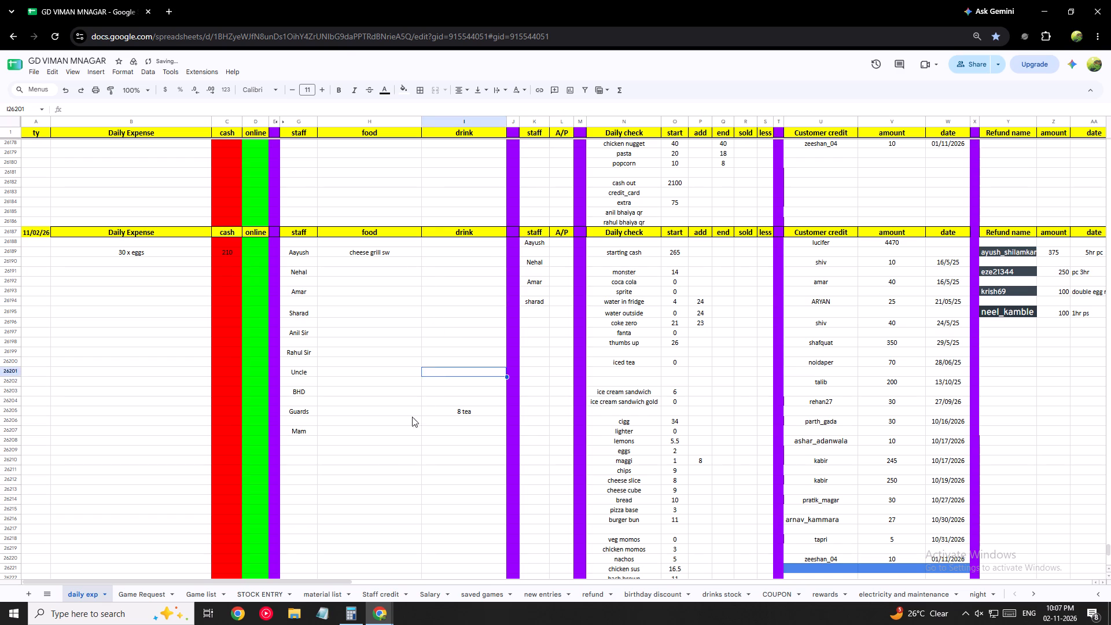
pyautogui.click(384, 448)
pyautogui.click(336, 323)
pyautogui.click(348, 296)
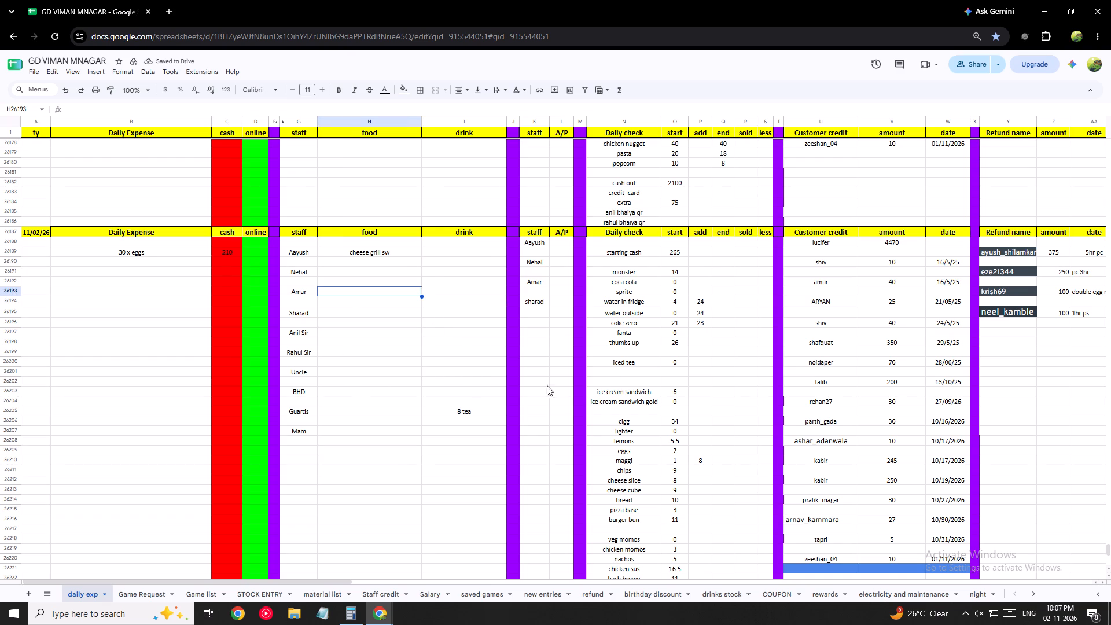
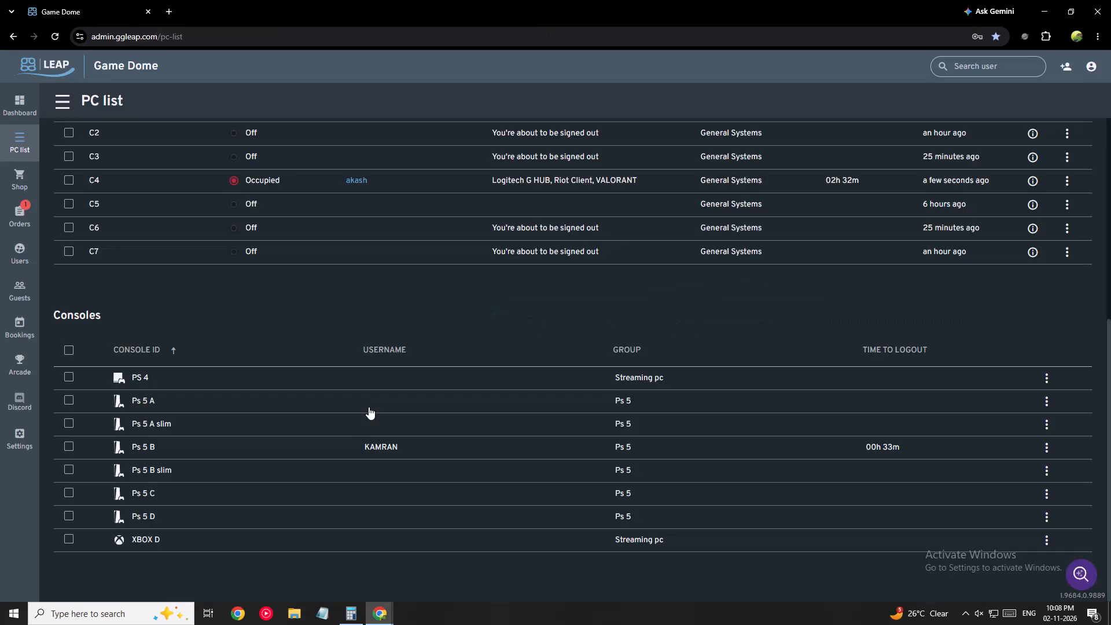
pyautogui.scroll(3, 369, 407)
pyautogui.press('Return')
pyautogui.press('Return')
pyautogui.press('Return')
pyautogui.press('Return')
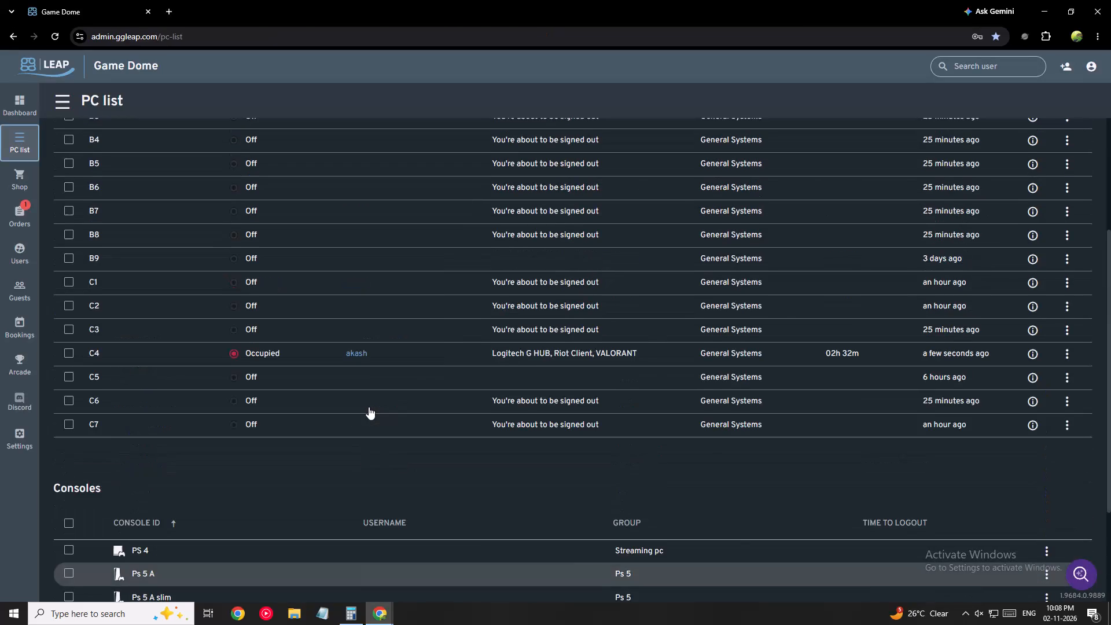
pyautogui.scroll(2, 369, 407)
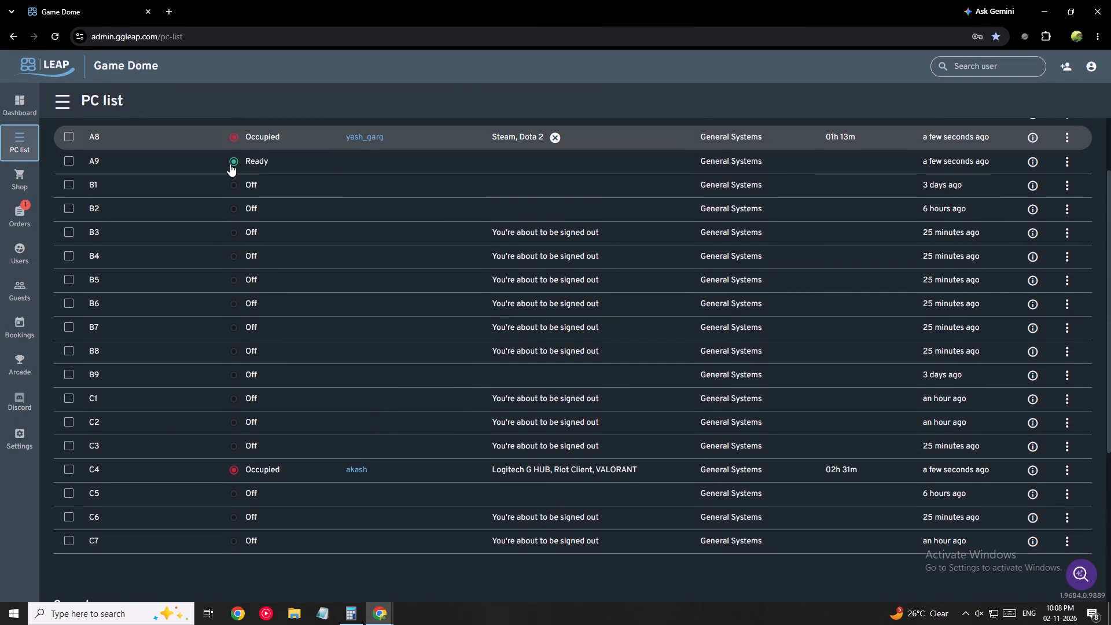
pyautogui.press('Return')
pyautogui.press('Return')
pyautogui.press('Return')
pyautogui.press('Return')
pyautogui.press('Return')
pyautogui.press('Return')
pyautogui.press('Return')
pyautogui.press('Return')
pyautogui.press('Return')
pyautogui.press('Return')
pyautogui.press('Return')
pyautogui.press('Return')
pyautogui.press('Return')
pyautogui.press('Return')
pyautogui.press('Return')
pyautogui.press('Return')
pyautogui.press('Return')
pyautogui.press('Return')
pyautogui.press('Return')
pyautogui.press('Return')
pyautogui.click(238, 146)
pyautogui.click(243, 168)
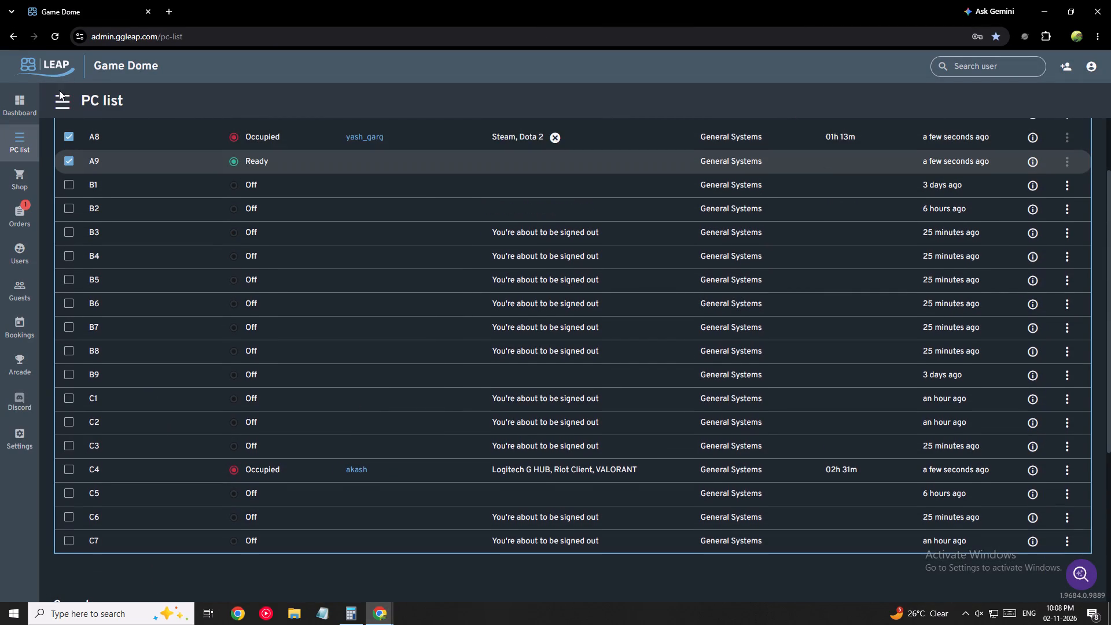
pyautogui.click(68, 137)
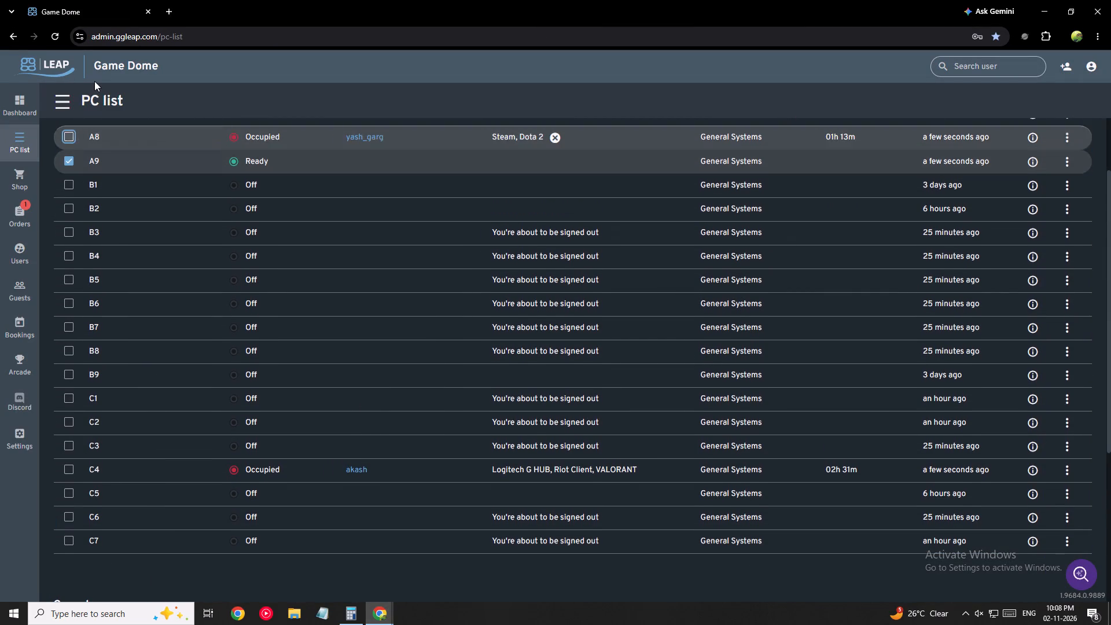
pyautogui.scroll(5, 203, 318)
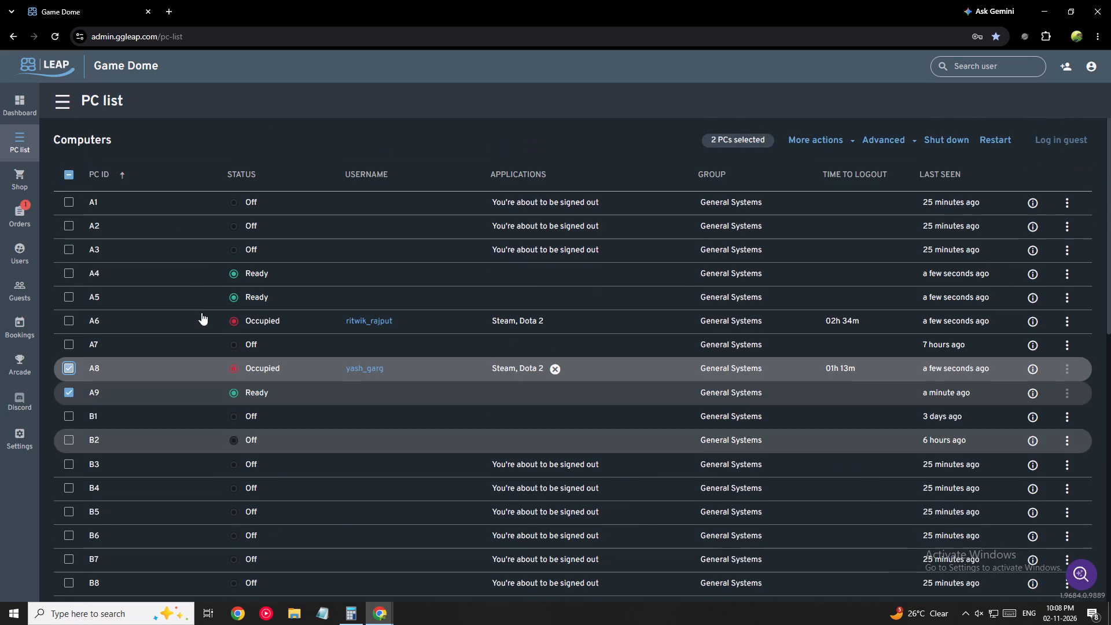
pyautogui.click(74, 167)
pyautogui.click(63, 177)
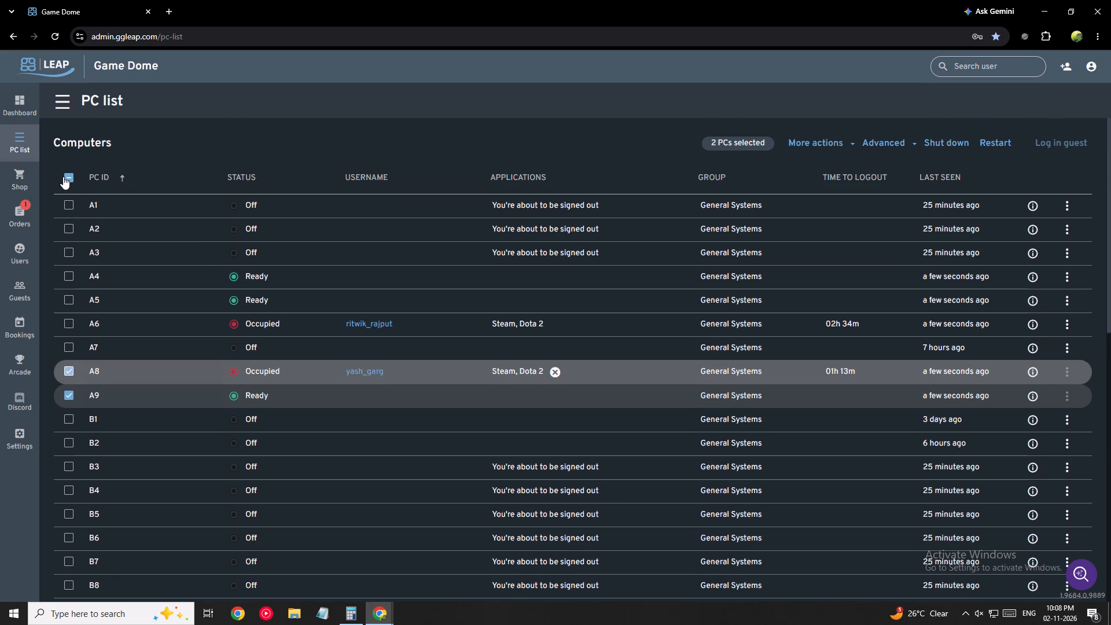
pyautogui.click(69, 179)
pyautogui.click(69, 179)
# Shut down the ready computers A4, A5 and A9 together, and leave no computers selected.
pyautogui.click(62, 300)
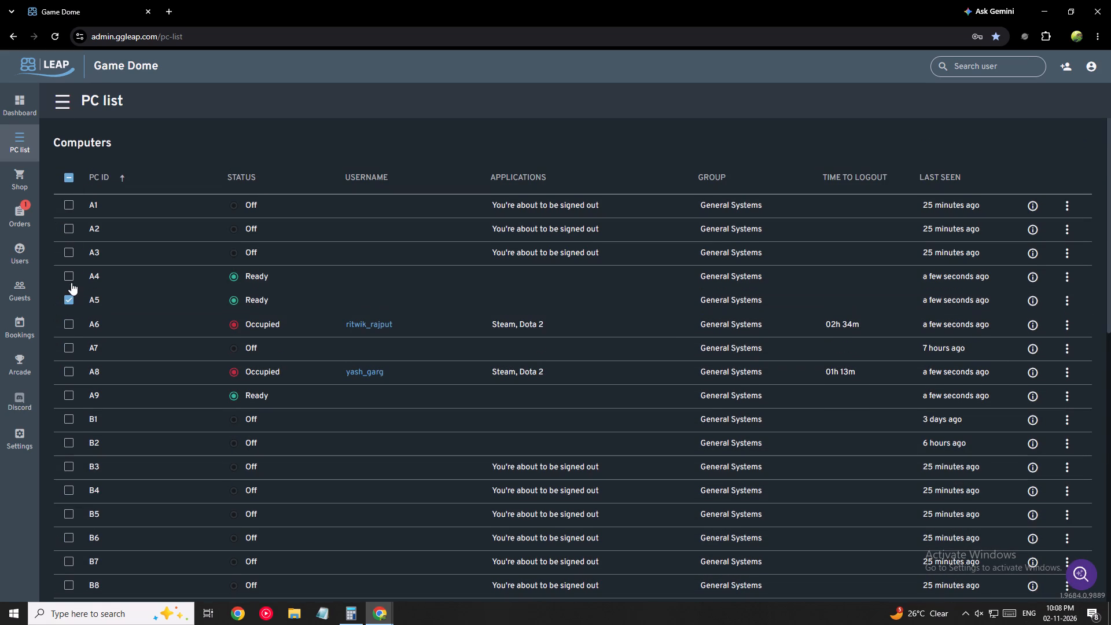
pyautogui.click(71, 282)
pyautogui.click(70, 393)
pyautogui.scroll(2, 546, 310)
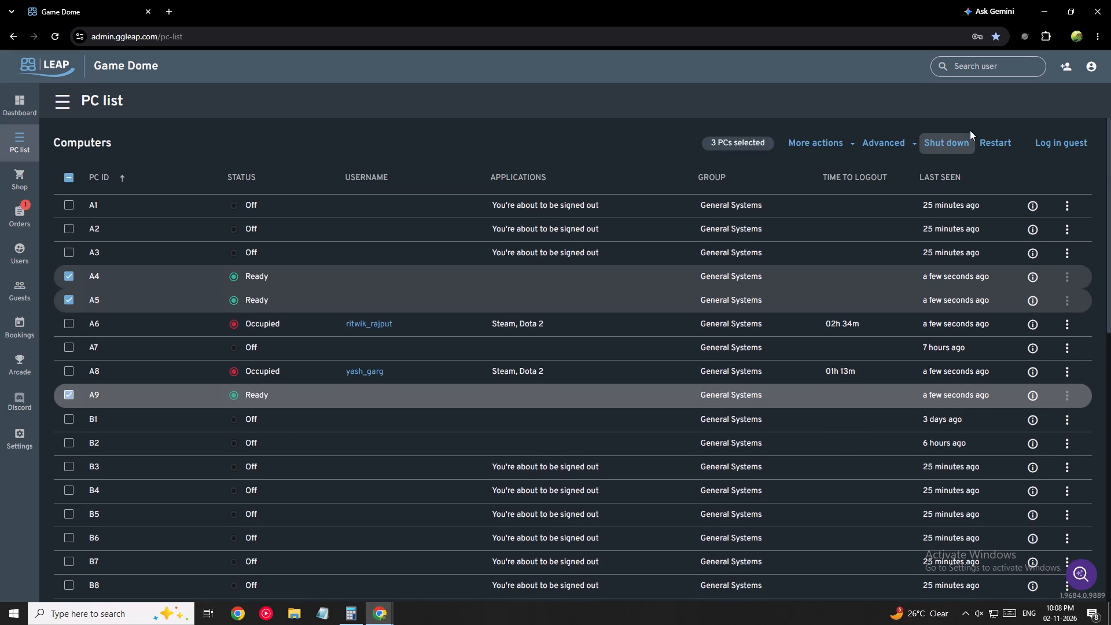
pyautogui.click(965, 137)
pyautogui.click(958, 142)
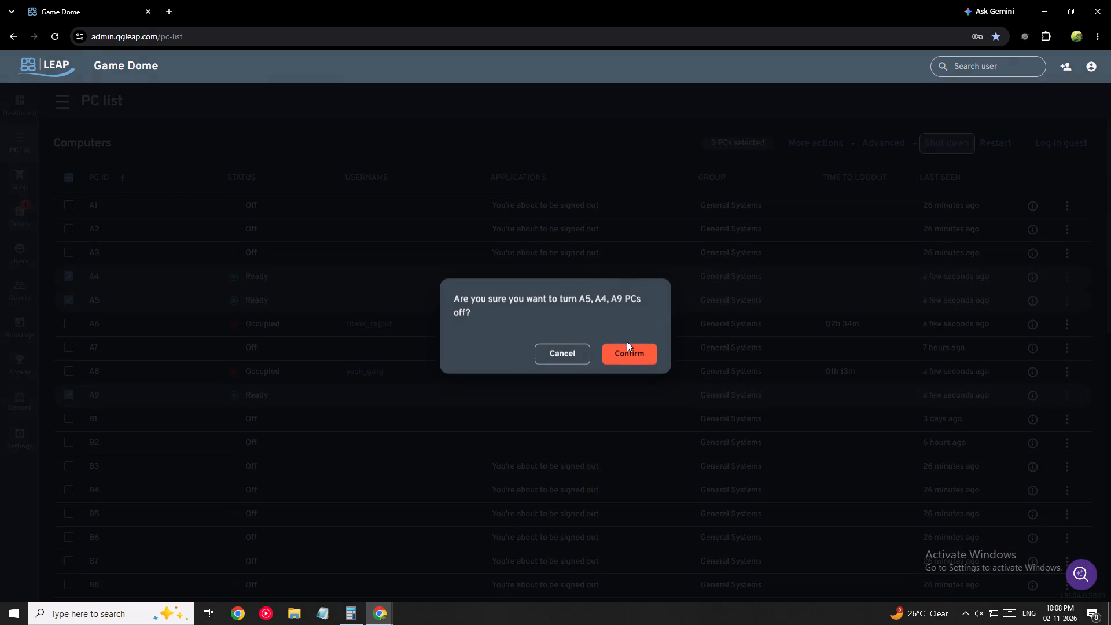
pyautogui.click(632, 349)
pyautogui.doubleClick(69, 175)
# Examine the status of all computers and consoles in the PC list, including the three that were just shut down.
pyautogui.scroll(-3, 403, 380)
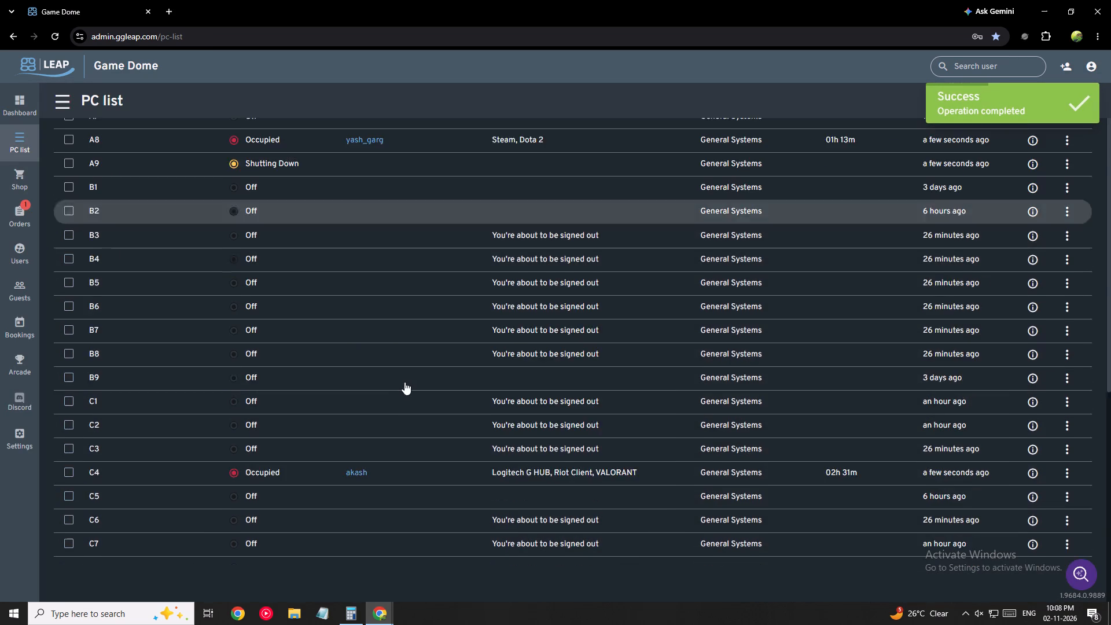
pyautogui.scroll(-5, 404, 382)
pyautogui.scroll(5, 299, 377)
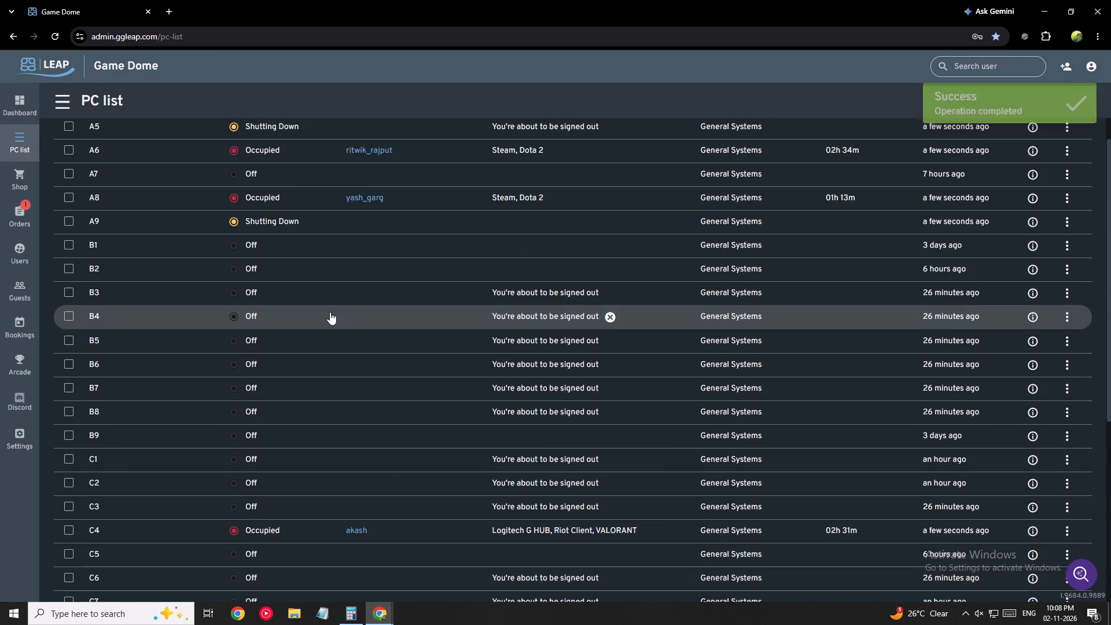
pyautogui.scroll(2, 363, 322)
pyautogui.scroll(-5, 363, 322)
pyautogui.scroll(3, 202, 351)
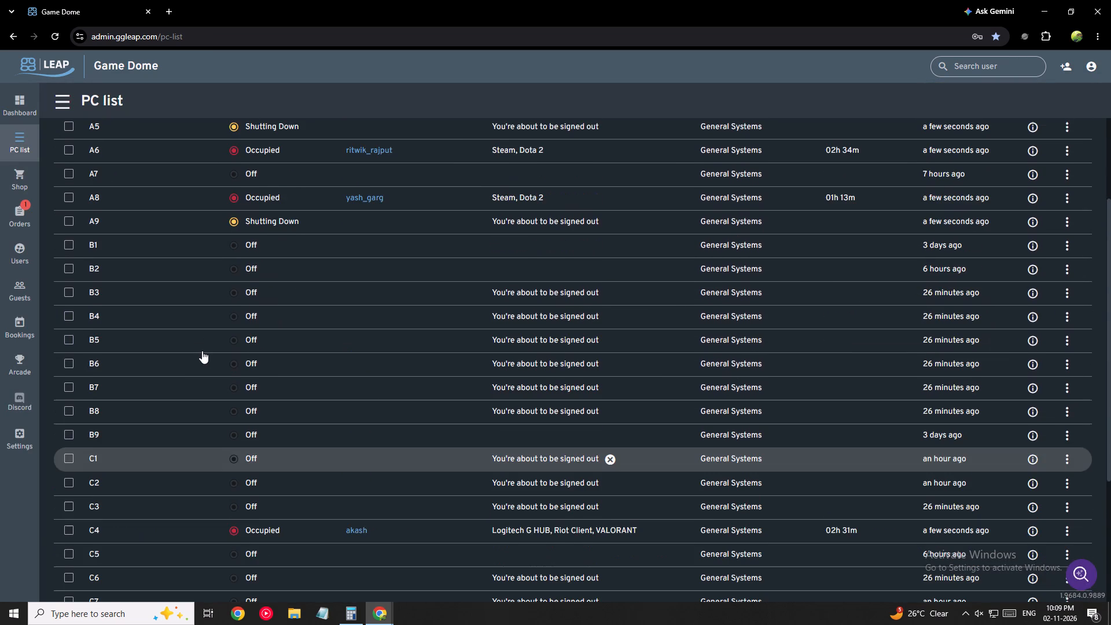
pyautogui.scroll(2, 212, 337)
pyautogui.scroll(-4, 424, 334)
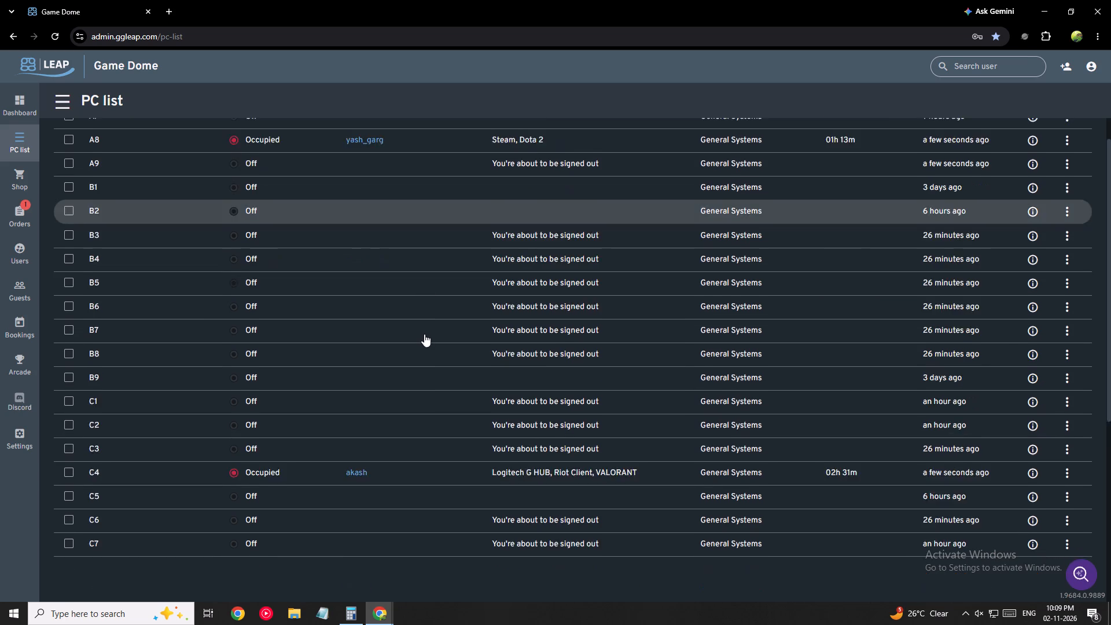
pyautogui.scroll(-7, 424, 334)
pyautogui.scroll(4, 121, 304)
pyautogui.scroll(3, 179, 345)
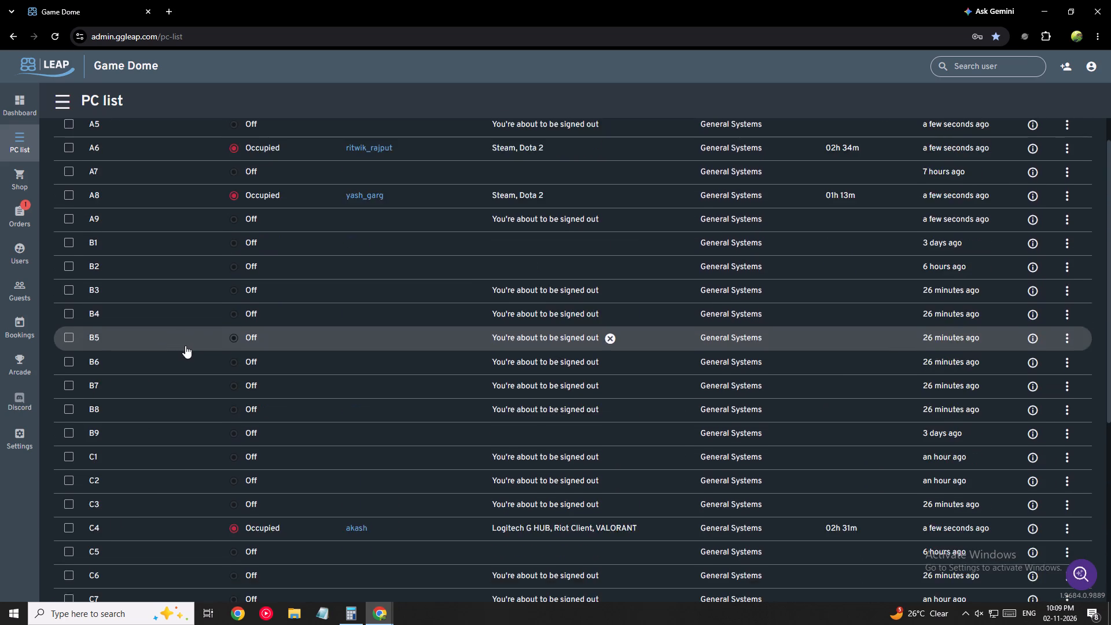
pyautogui.scroll(2, 185, 345)
pyautogui.scroll(-13, 345, 277)
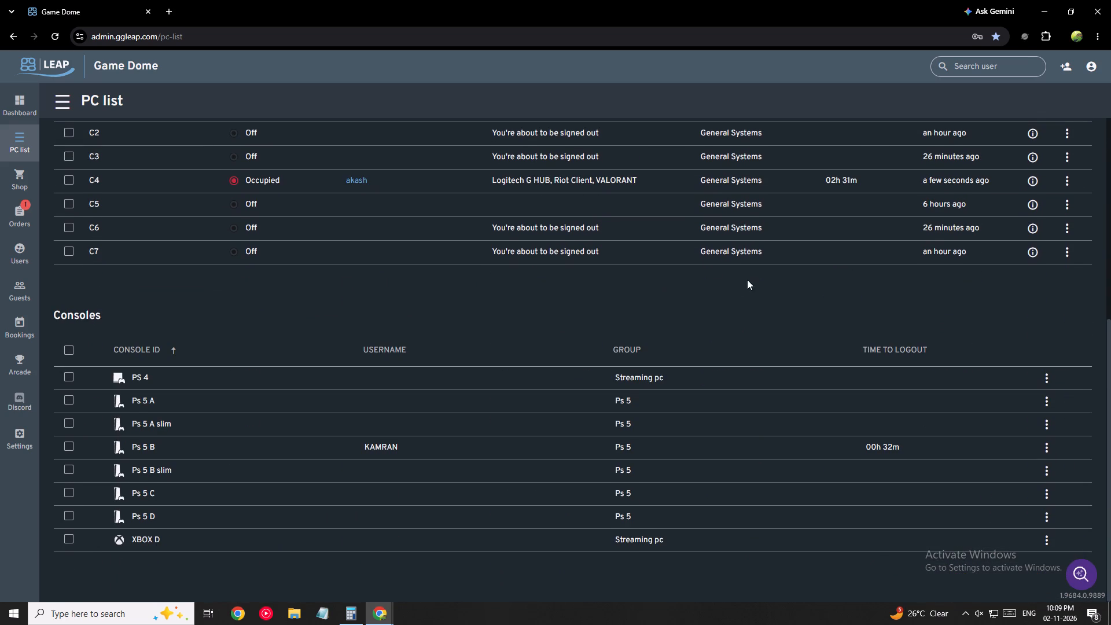
pyautogui.scroll(-3, 731, 330)
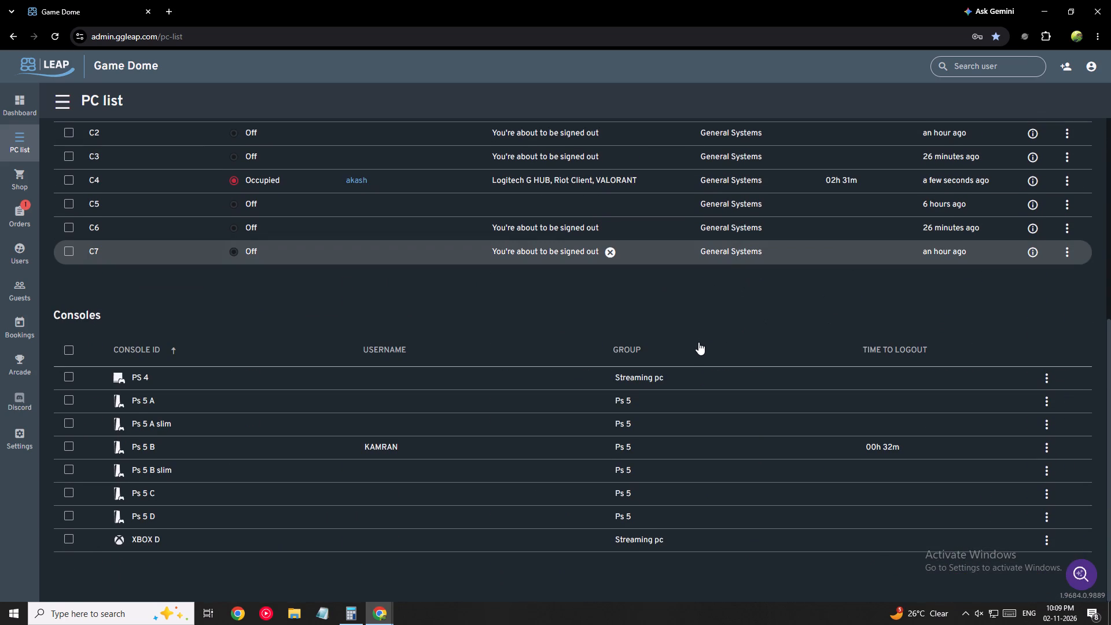
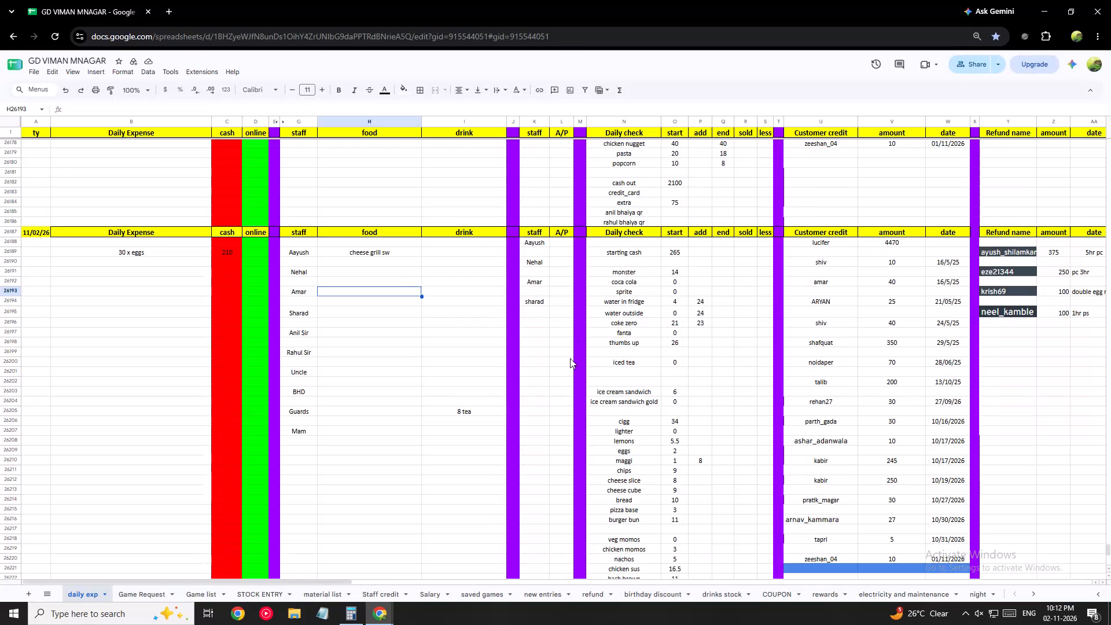
# Copy the previous day's cash denomination table, G26162 to I26173, into the 11/02/26 section below Mam, starting at G26209.
pyautogui.scroll(-2, 512, 468)
pyautogui.scroll(5, 468, 395)
pyautogui.moveTo(471, 270); pyautogui.dragTo(332, 183)
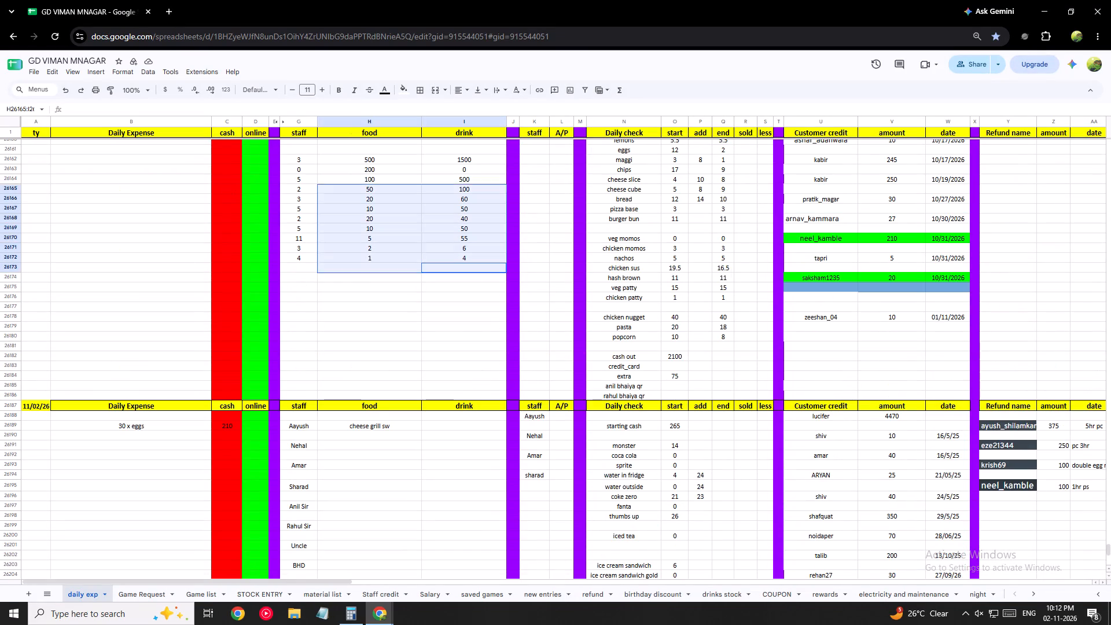
pyautogui.moveTo(332, 183); pyautogui.dragTo(292, 161)
pyautogui.hotkey('ctrl', 'c')
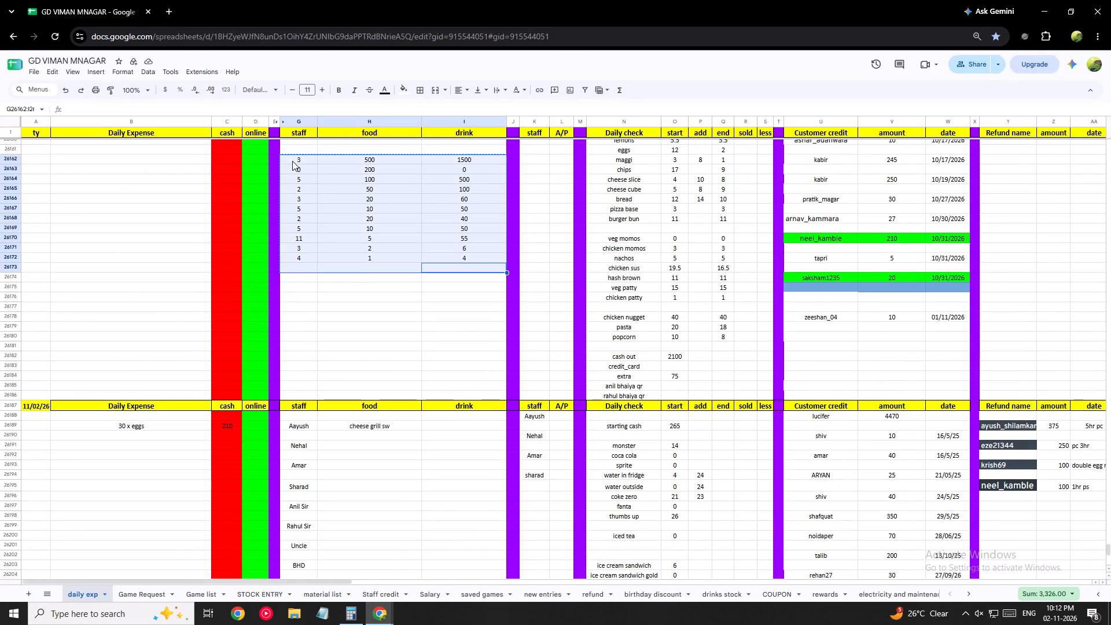
pyautogui.press('Down')
pyautogui.press('Down')
pyautogui.press('Down')
pyautogui.press('Down')
pyautogui.press('Down')
pyautogui.press('Down')
pyautogui.press('Down')
pyautogui.press('Down')
pyautogui.press('Down')
pyautogui.press('Down')
pyautogui.press('Down')
pyautogui.press('Down')
pyautogui.press('Down')
pyautogui.press('Down')
pyautogui.press('Down')
pyautogui.press('Down')
pyautogui.press('Down')
pyautogui.press('Down')
pyautogui.press('Down')
pyautogui.press('Down')
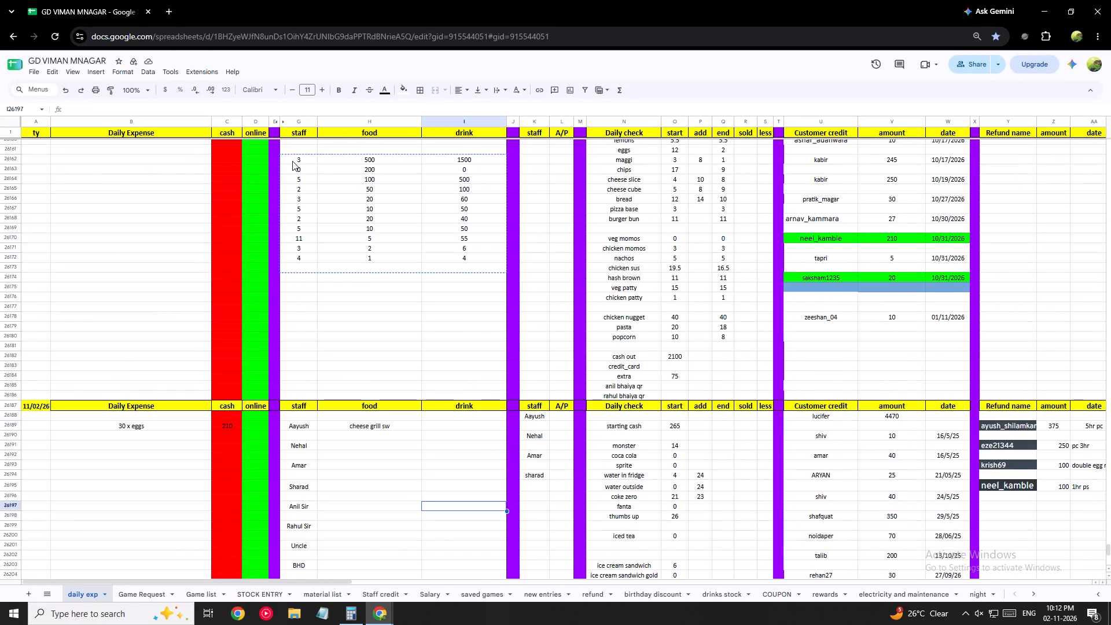
pyautogui.press('Left')
pyautogui.press('Left')
pyautogui.press('Up')
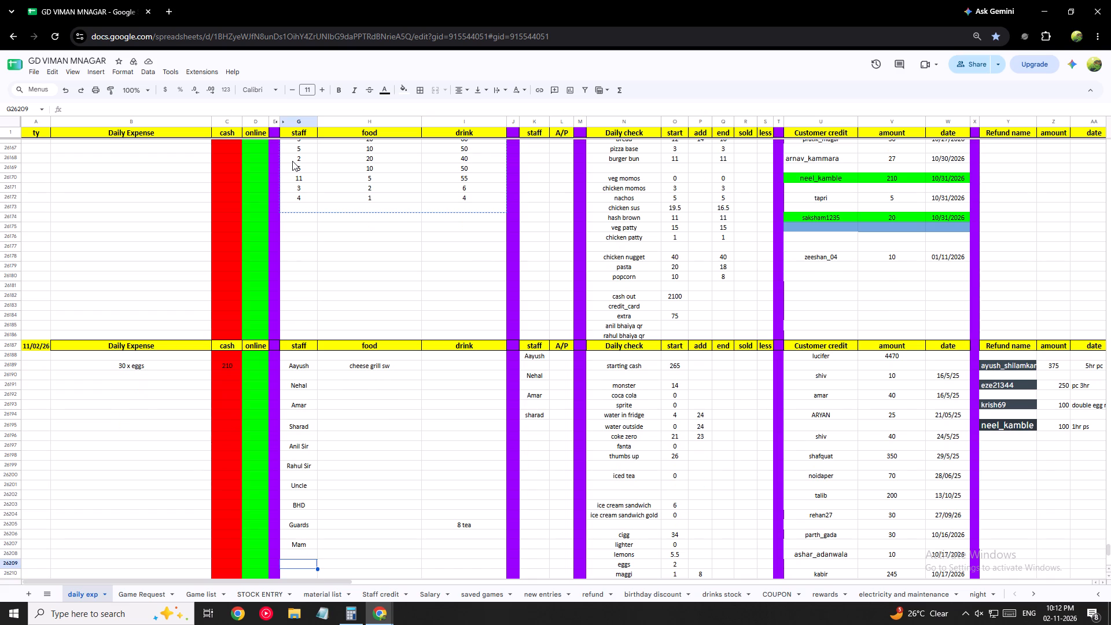
pyautogui.hotkey('ctrl', 'v')
# Clear the copied note and coin counts in G26209 to G26219 of the 11/02/26 denomination table.
pyautogui.press('Down')
pyautogui.press('Up')
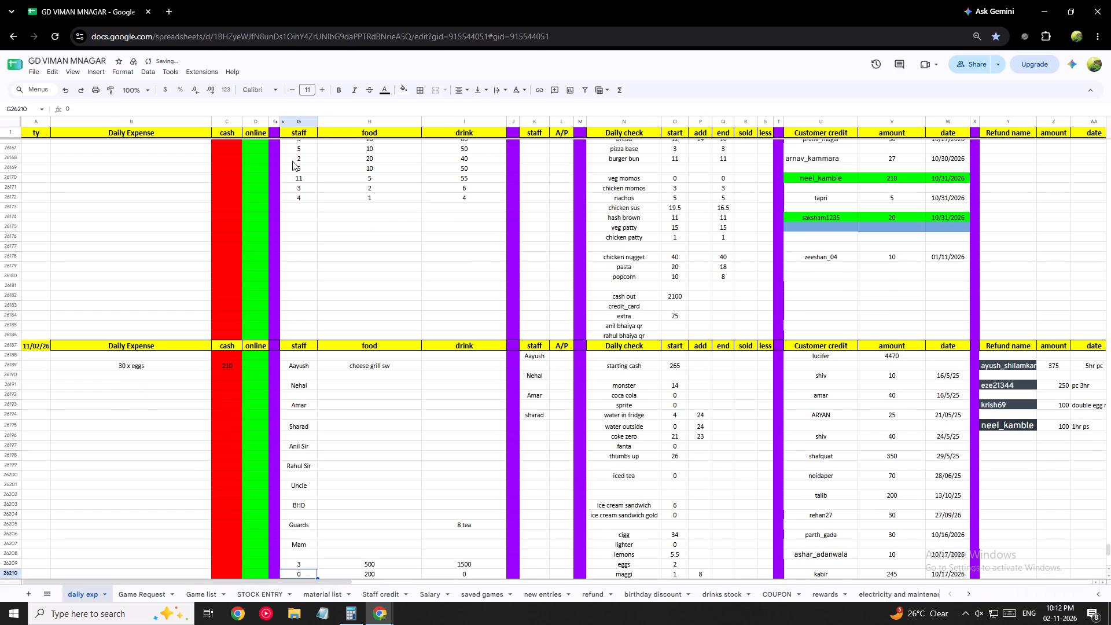
pyautogui.hotkey('shift', 'Down')
pyautogui.hotkey('shift', 'Down')
pyautogui.hotkey('shift', 'Down')
pyautogui.hotkey('shift', 'Down')
pyautogui.hotkey('shift', 'Down')
pyautogui.hotkey('shift', 'Down')
pyautogui.hotkey('shift', 'Down')
pyautogui.hotkey('shift', 'Down')
pyautogui.hotkey('shift', 'Down')
pyautogui.hotkey('shift', 'Down')
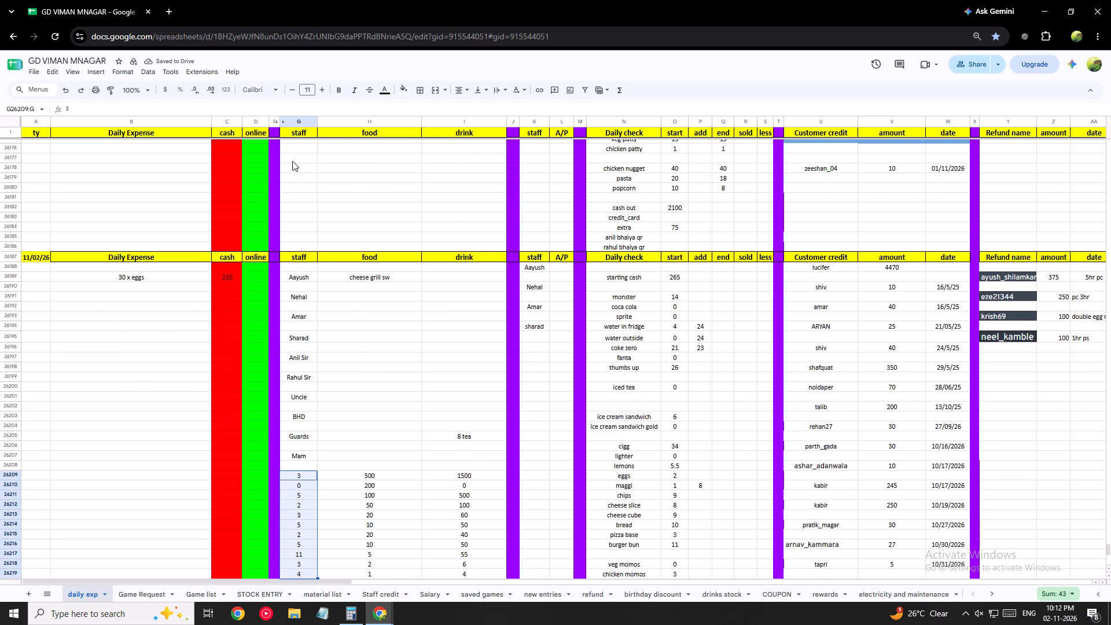
pyautogui.hotkey('shift', 'Down')
pyautogui.hotkey('shift', 'Down')
pyautogui.hotkey('shift', 'Up')
pyautogui.hotkey('shift', 'Up')
pyautogui.press('Delete')
# Enter the 11/02/26 counts 6 for denomination 50, 6 for the first 20 row and 4 for the first 10 row.
pyautogui.press('Up')
pyautogui.press('Up')
pyautogui.press('Up')
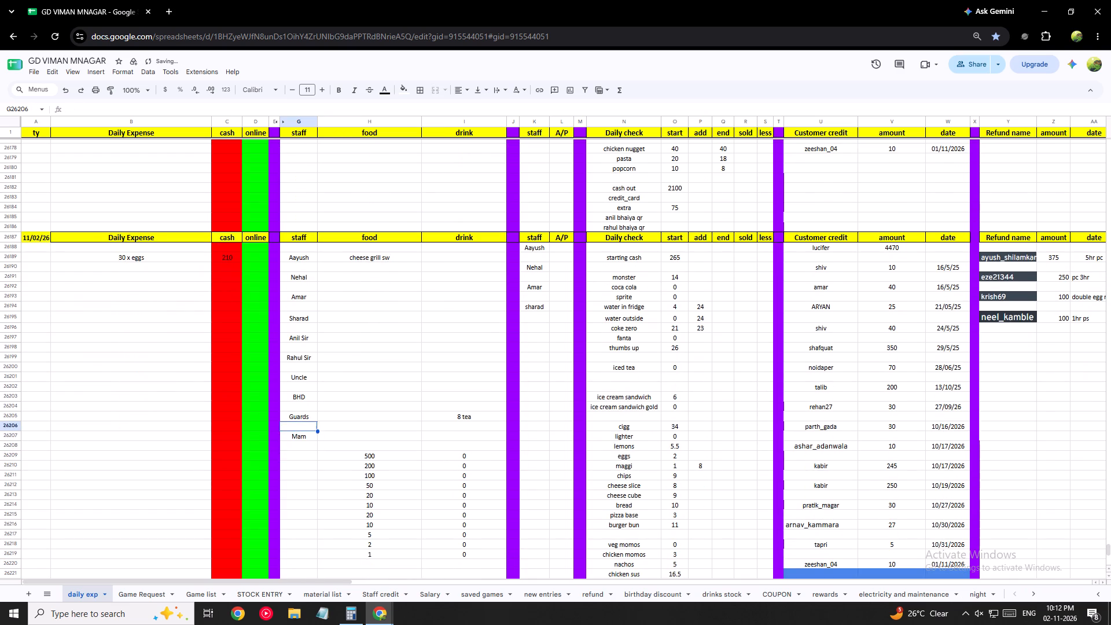
pyautogui.press('Down')
pyautogui.press('Down')
pyautogui.press('Down')
pyautogui.press('Down')
pyautogui.press('Down')
pyautogui.press('Down')
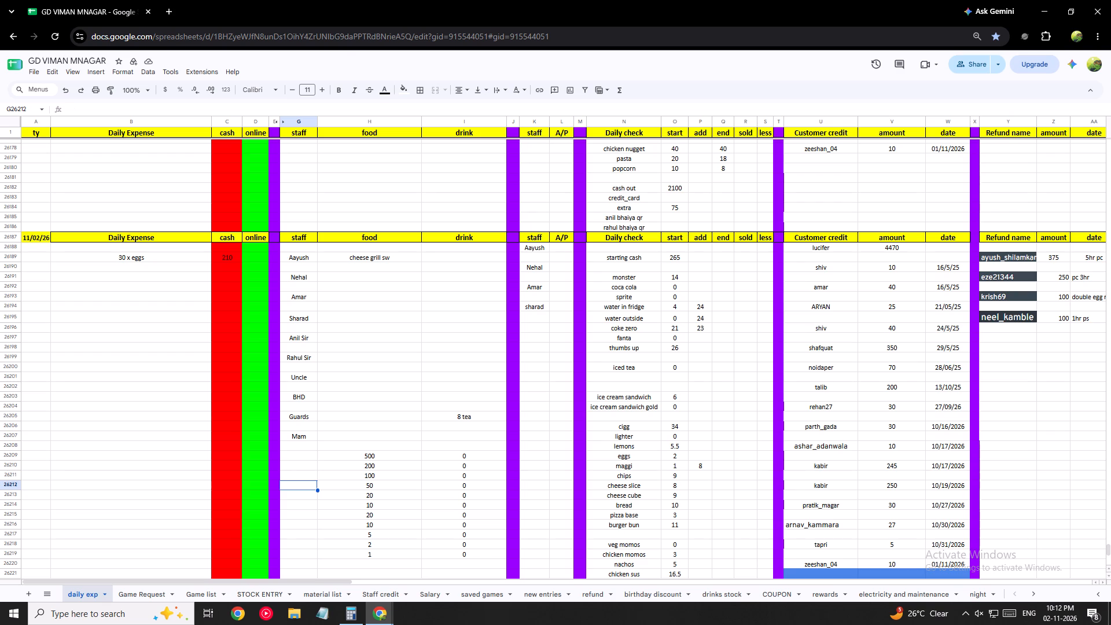
pyautogui.press('6')
pyautogui.press('Return')
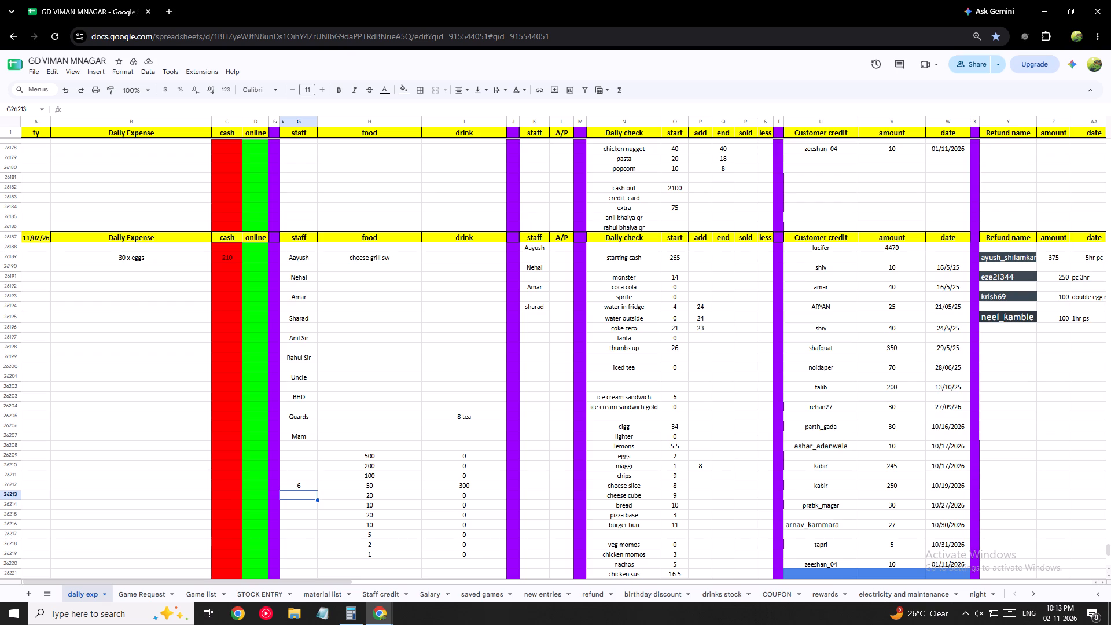
pyautogui.press('Down')
pyautogui.press('4')
pyautogui.press('Return')
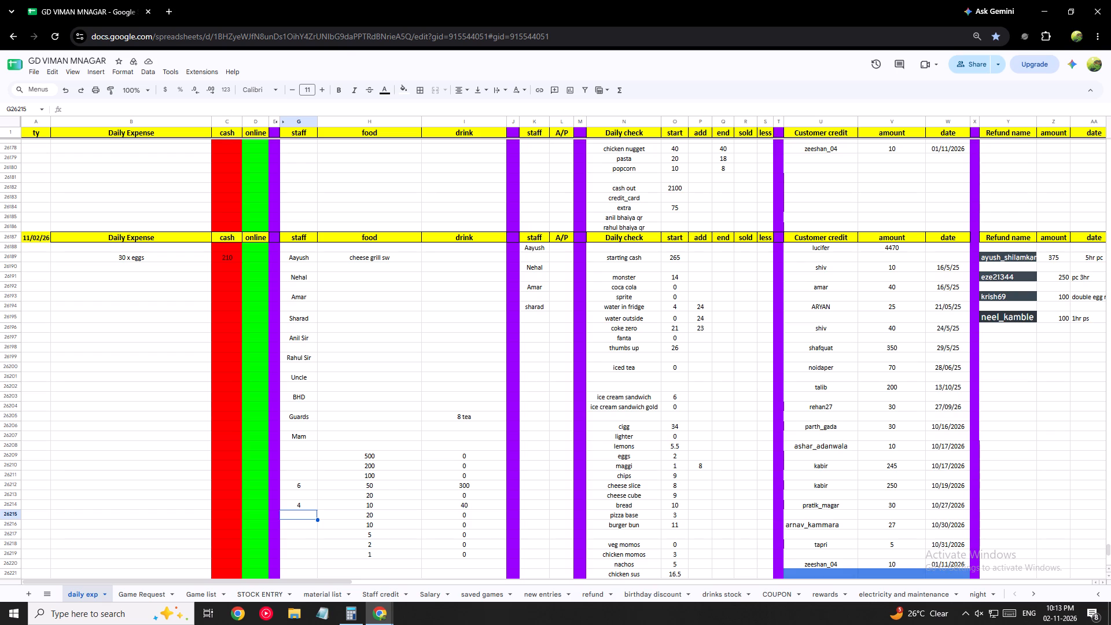
pyautogui.press('Up')
pyautogui.press('Up')
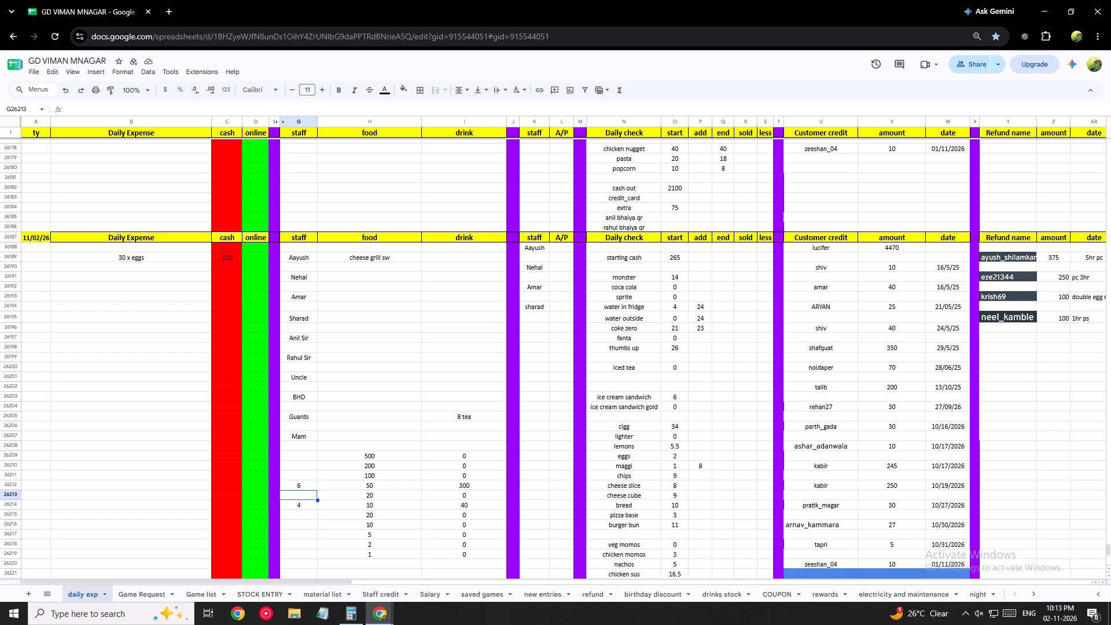
pyautogui.press('6')
pyautogui.press('Return')
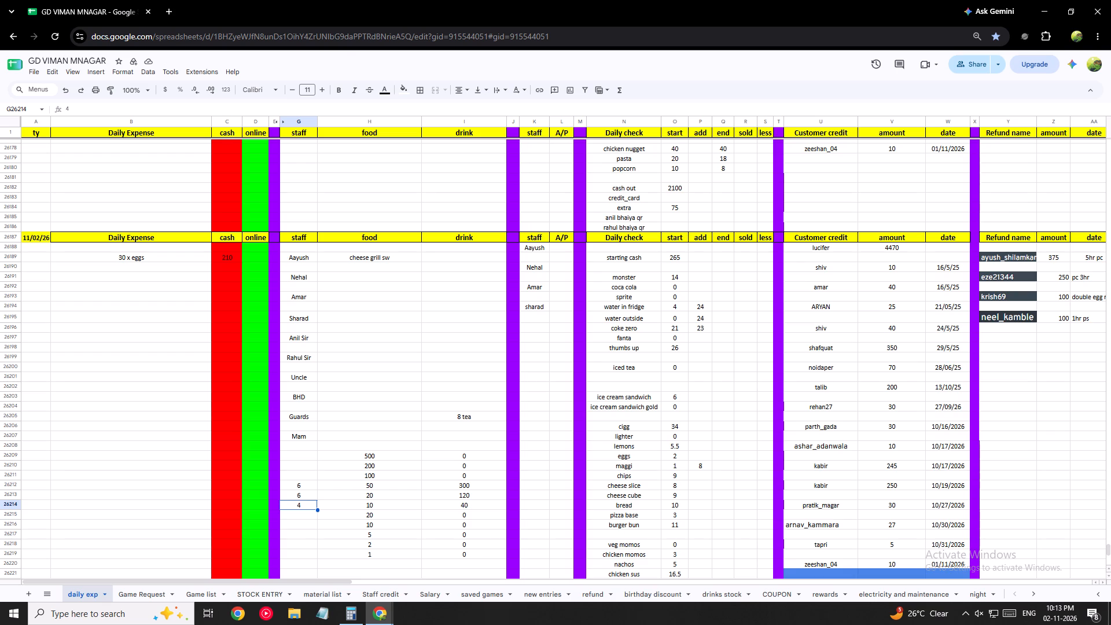
# Enter the 11/02/26 counts 3 for the second 20 row and 8 for the second 10 row.
pyautogui.press('Down')
pyautogui.press('Down')
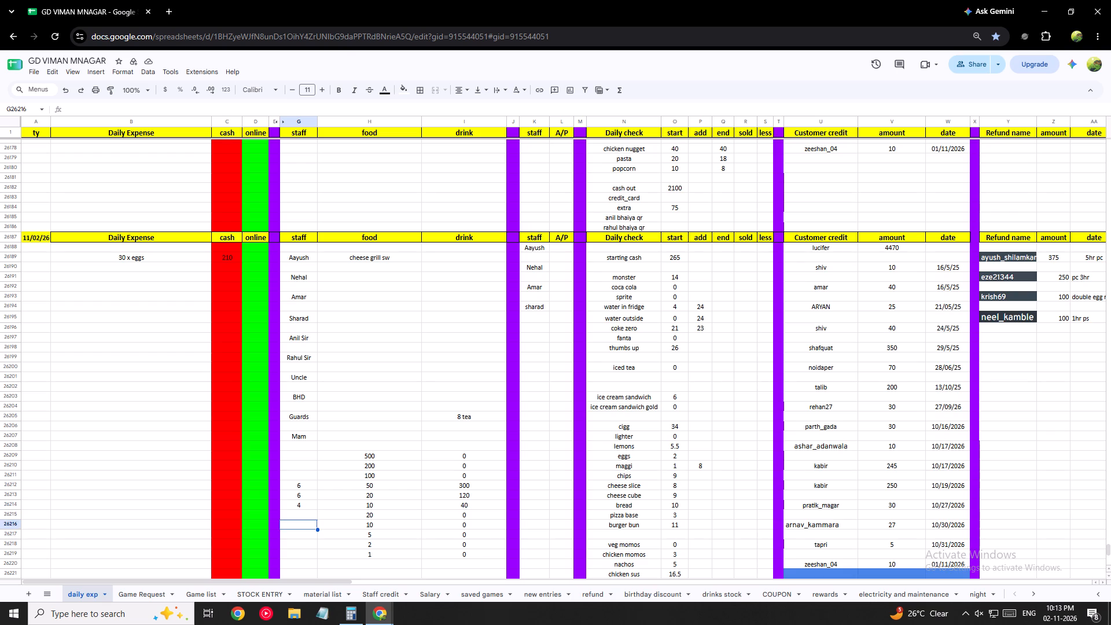
pyautogui.press('Up')
pyautogui.press('3')
pyautogui.press('Return')
pyautogui.press('8')
pyautogui.press('Return')
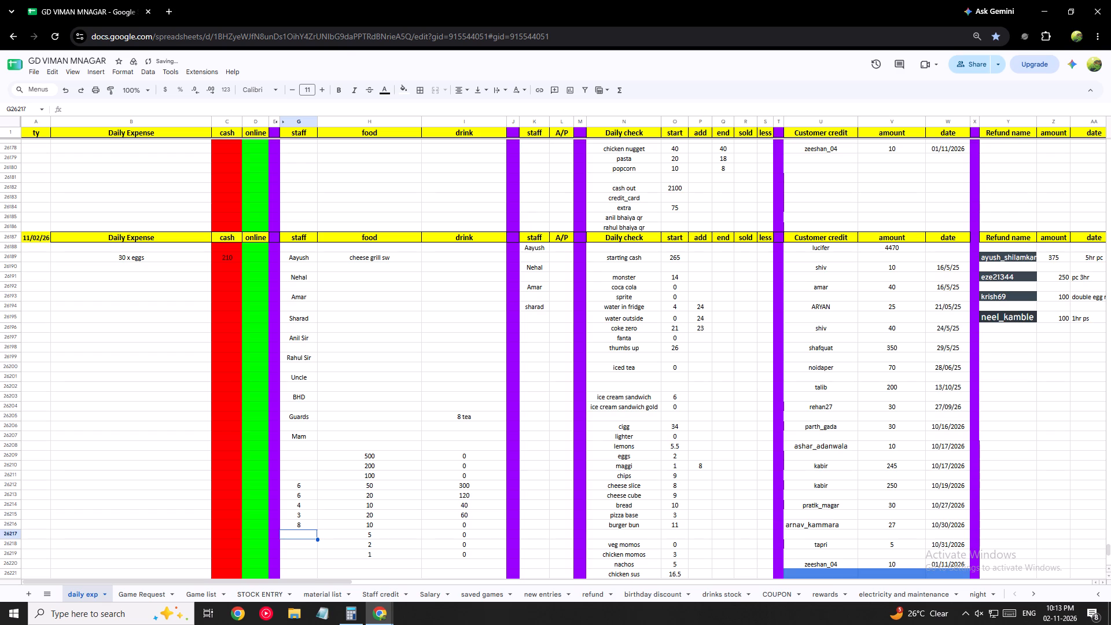
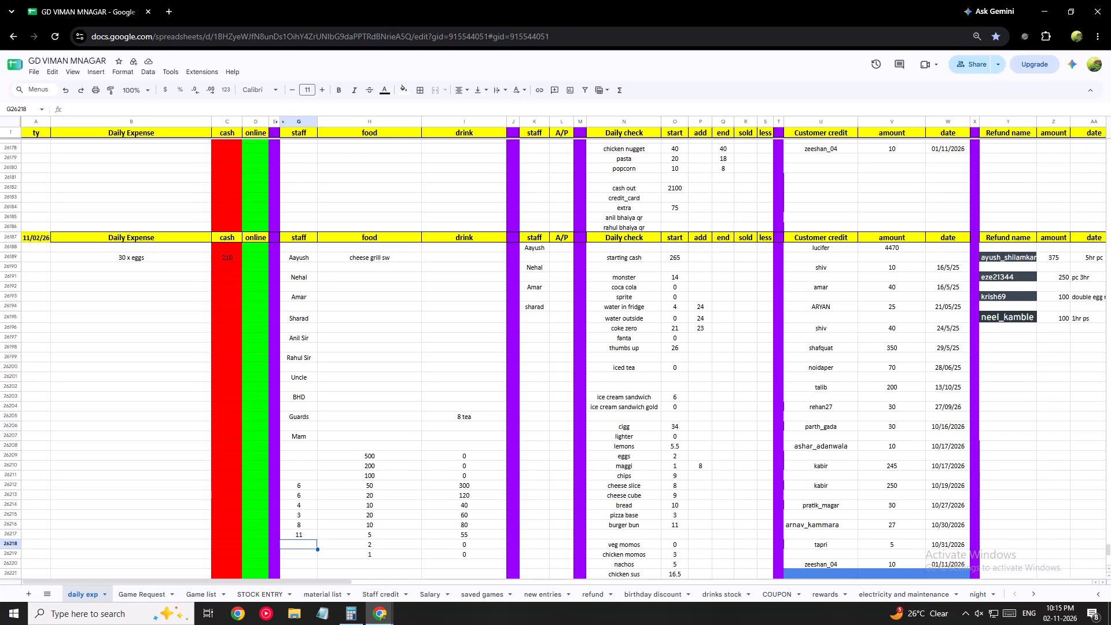
# Enter the 11/02/26 cash counts 3 for denomination 2 and 7 for denomination 1.
pyautogui.press('3')
pyautogui.press('Return')
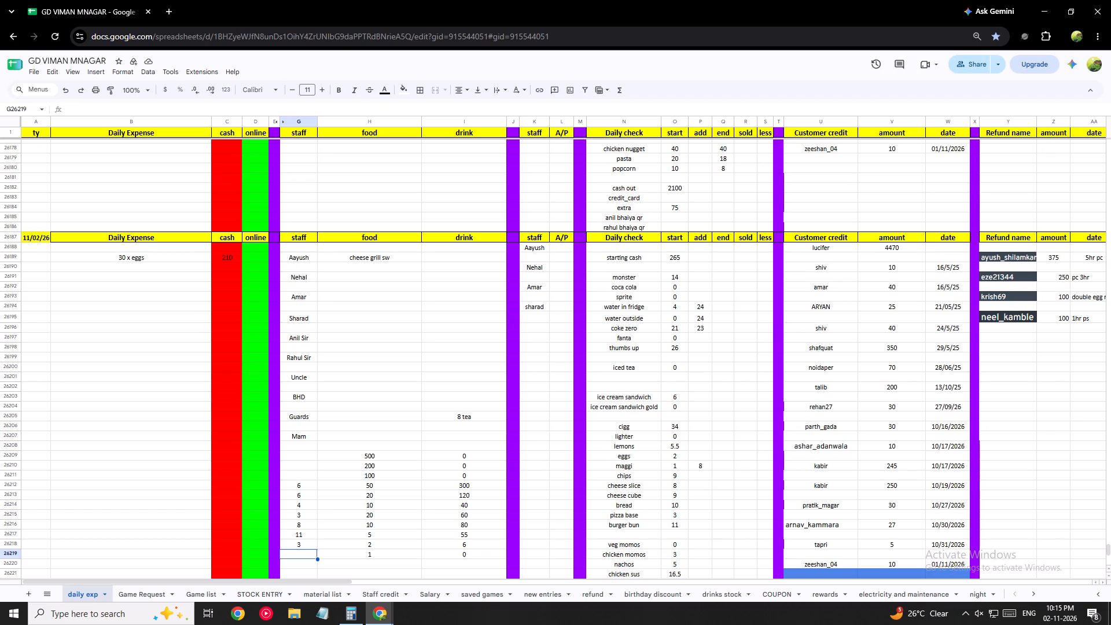
pyautogui.press('7')
pyautogui.press('Return')
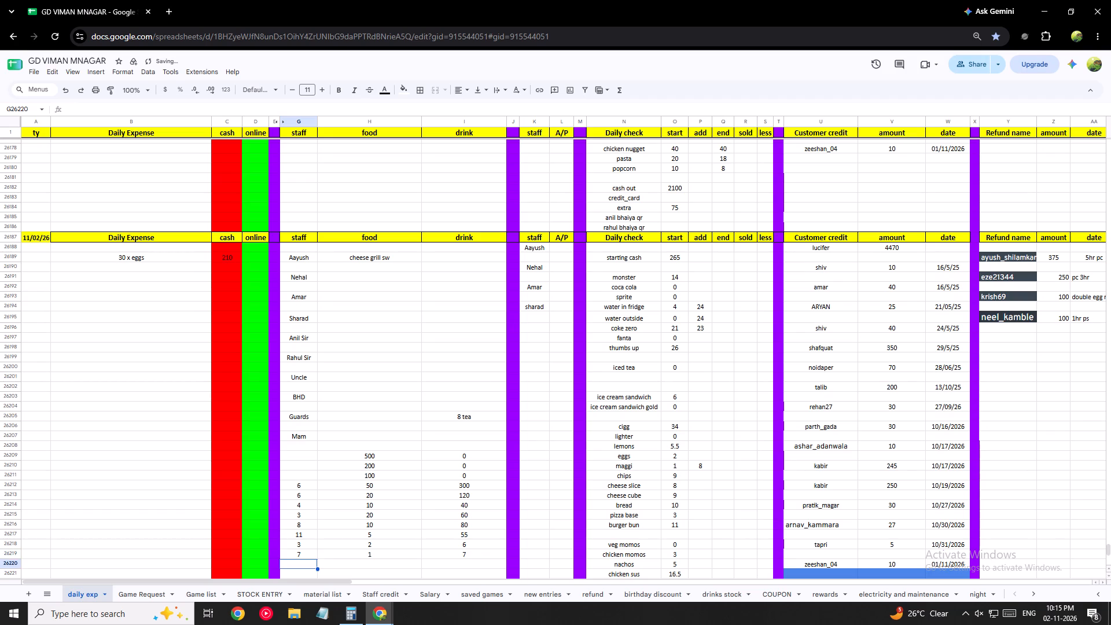
# Enter the 11/02/26 cash counts 9 for denomination 100 and 8 for denomination 200.
pyautogui.press('Up')
pyautogui.press('Up')
pyautogui.press('Up')
pyautogui.press('Up')
pyautogui.press('Up')
pyautogui.press('Up')
pyautogui.press('Up')
pyautogui.press('Up')
pyautogui.press('Up')
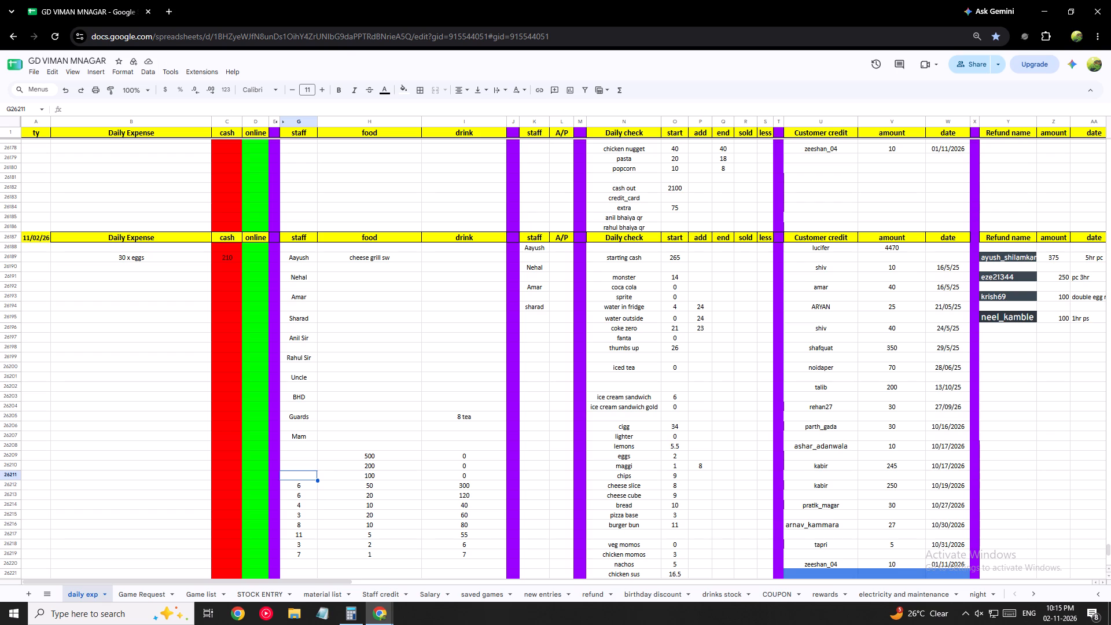
pyautogui.press('9')
pyautogui.press('Return')
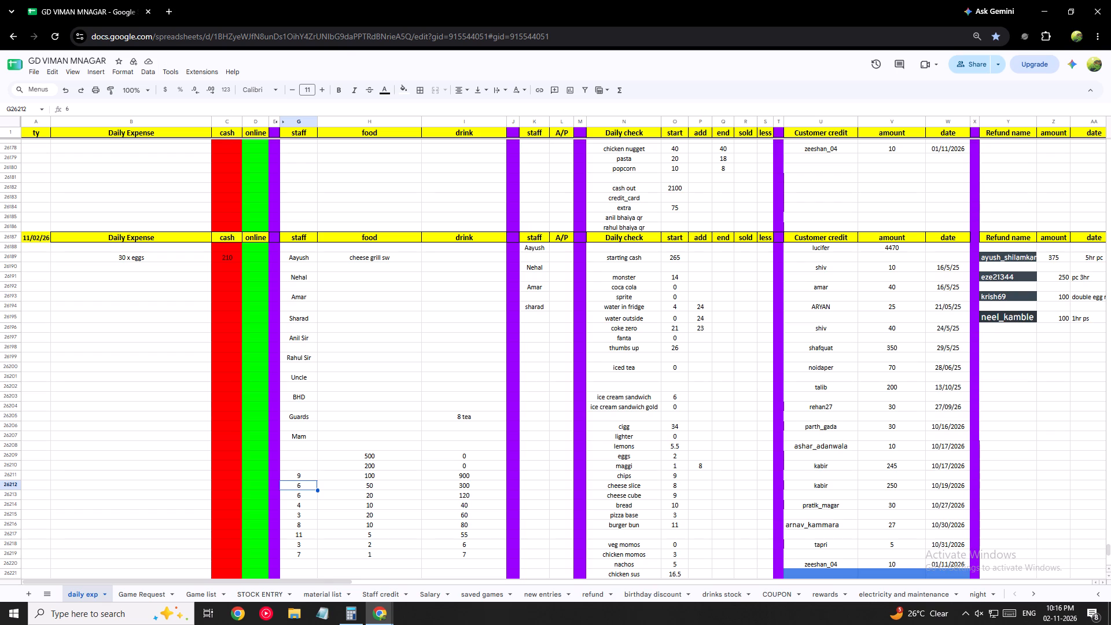
pyautogui.press('Up')
pyautogui.press('Up')
pyautogui.press('8')
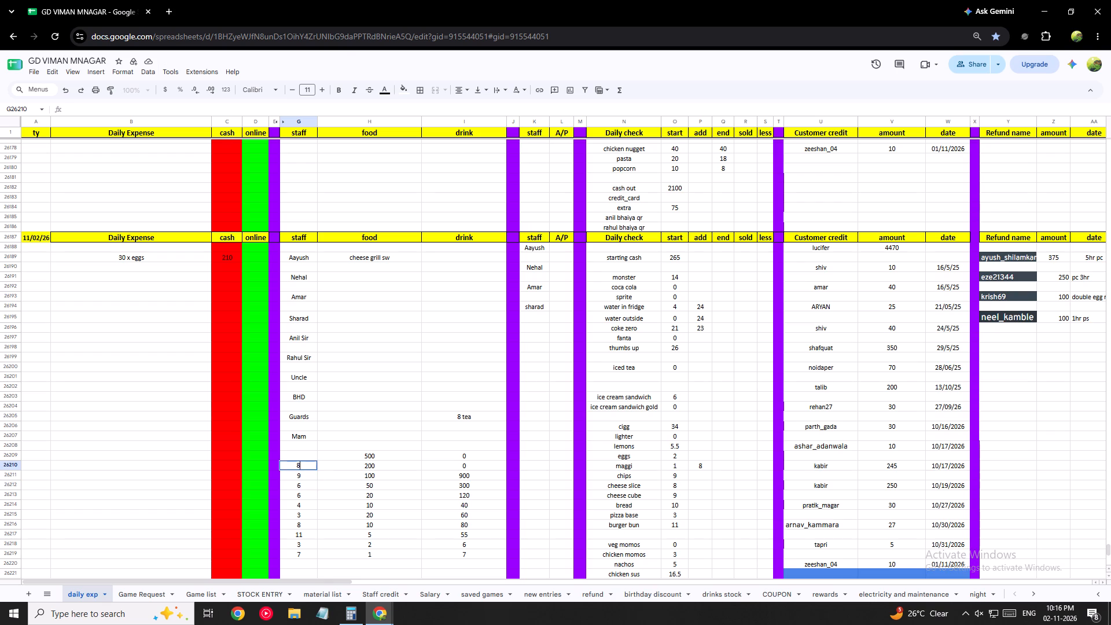
pyautogui.press('Return')
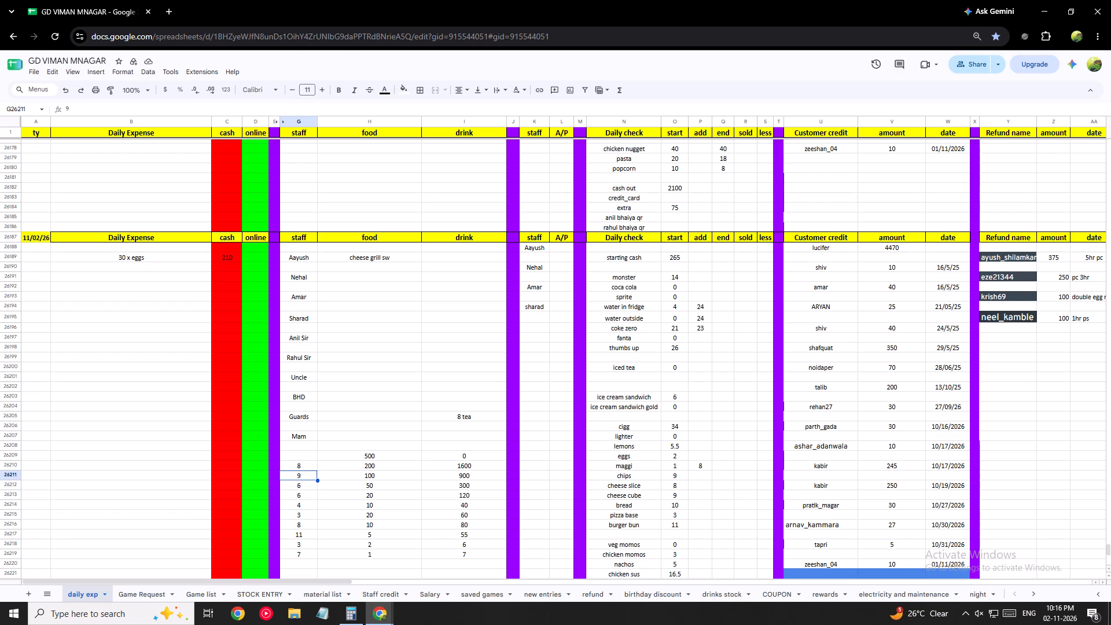
# Enter the 11/02/26 cash count 2 for denomination 500 and change the count for denomination 200 to 6.
pyautogui.press('Up')
pyautogui.press('Up')
pyautogui.press('2')
pyautogui.press('Return')
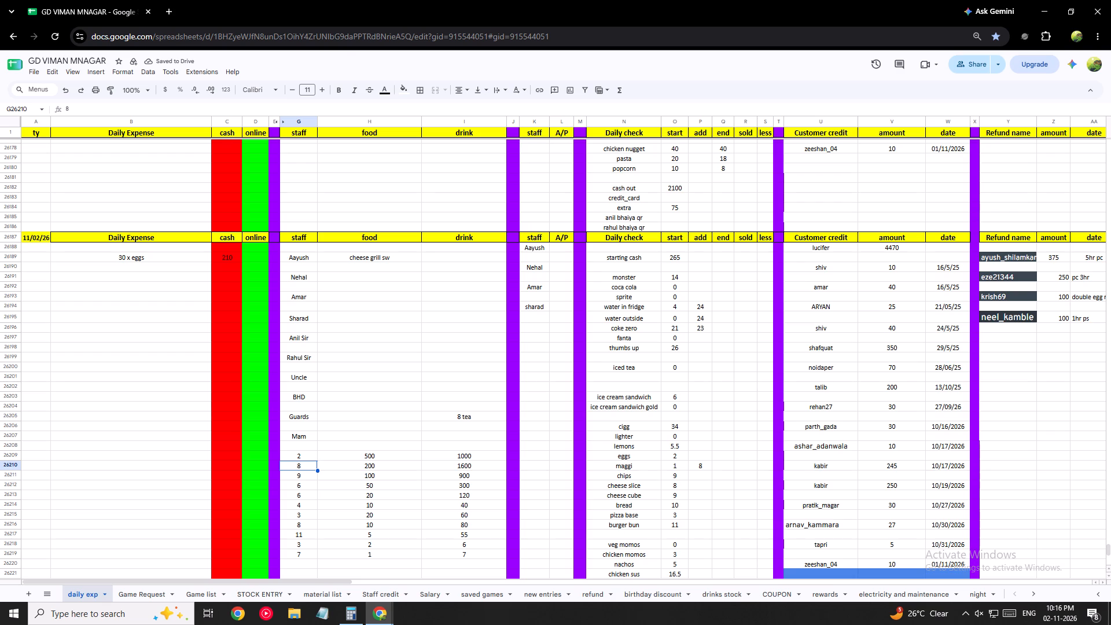
pyautogui.press('6')
pyautogui.press('Return')
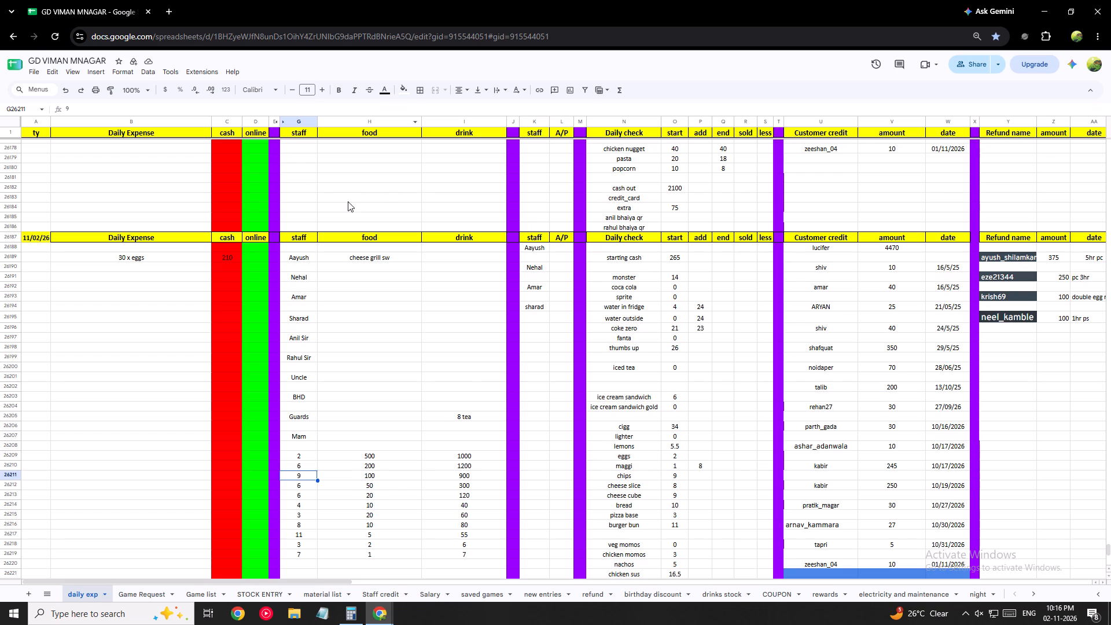
# Add ", cheese maggi" after the cheese grill sw in Aayush's 11/02/26 food entry.
pyautogui.scroll(-2, 366, 261)
pyautogui.scroll(2, 356, 300)
pyautogui.click(436, 269)
pyautogui.click(387, 263)
pyautogui.click(398, 259)
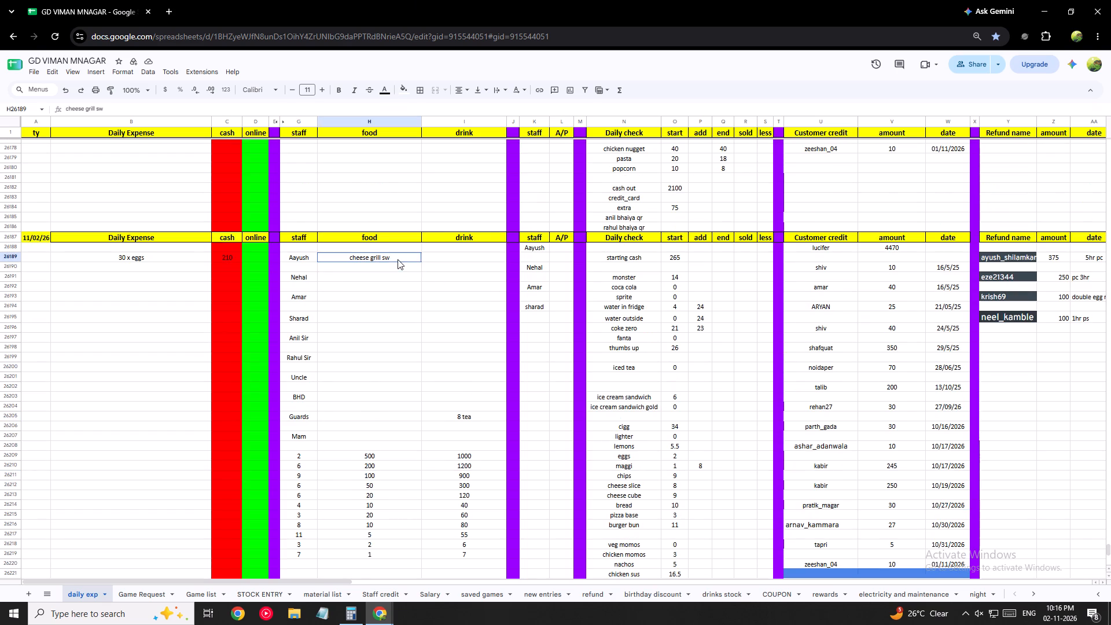
pyautogui.doubleClick(395, 259)
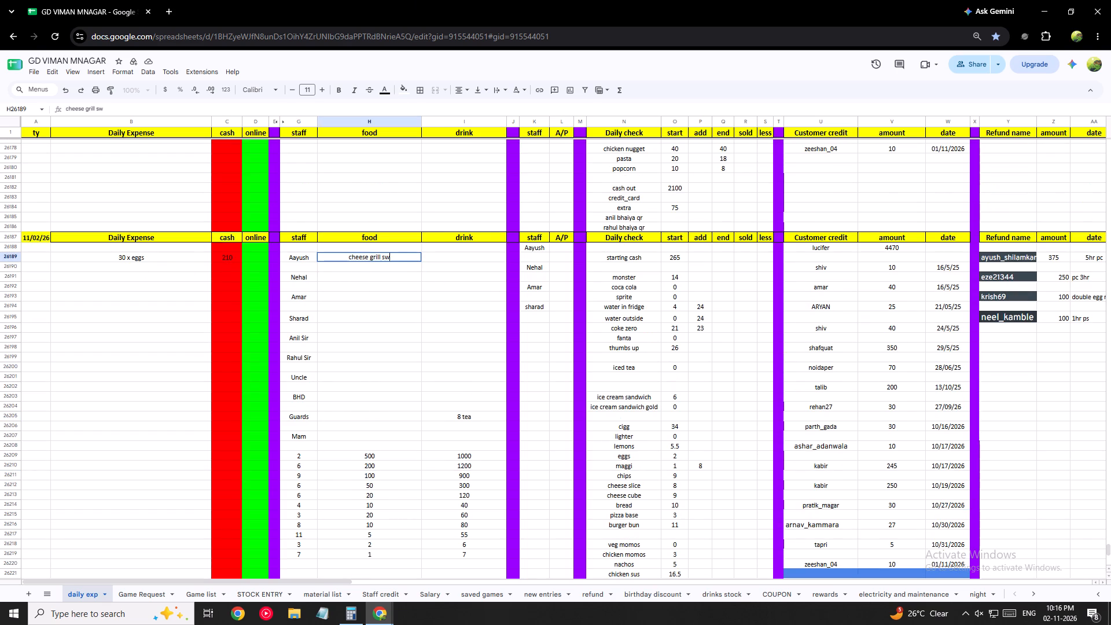
pyautogui.press('space')
pyautogui.write(', cheesem')
pyautogui.press('BackSpace')
pyautogui.press('space')
pyautogui.write('maggi')
pyautogui.press('Return')
# Look through the 11/02/26 Daily check items and their end column.
pyautogui.press('Right')
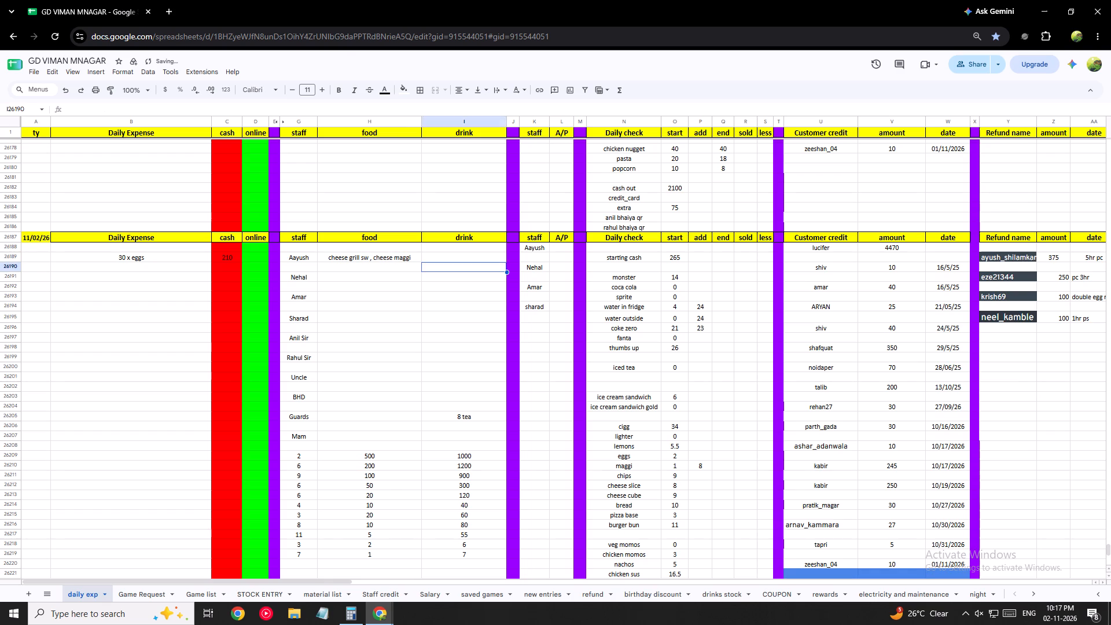
pyautogui.press('Right')
pyautogui.press('Right')
pyautogui.press('Right')
pyautogui.press('Right')
pyautogui.press('Right')
pyautogui.press('Right')
pyautogui.press('Right')
pyautogui.press('Right')
pyautogui.press('Right')
pyautogui.press('Right')
pyautogui.press('Right')
pyautogui.press('Left')
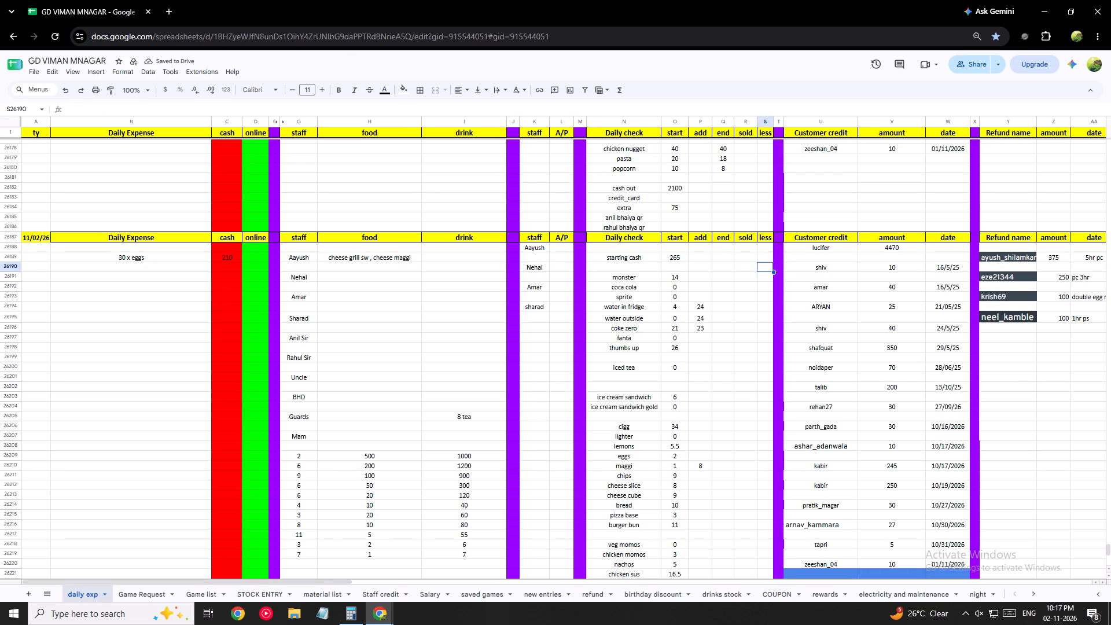
pyautogui.press('Left')
pyautogui.press('Left')
pyautogui.press('Down')
pyautogui.press('Left')
pyautogui.press('Right')
pyautogui.press('Down')
pyautogui.press('Down')
pyautogui.press('Down')
pyautogui.press('Down')
pyautogui.press('Down')
pyautogui.press('Down')
pyautogui.press('Down')
pyautogui.press('Down')
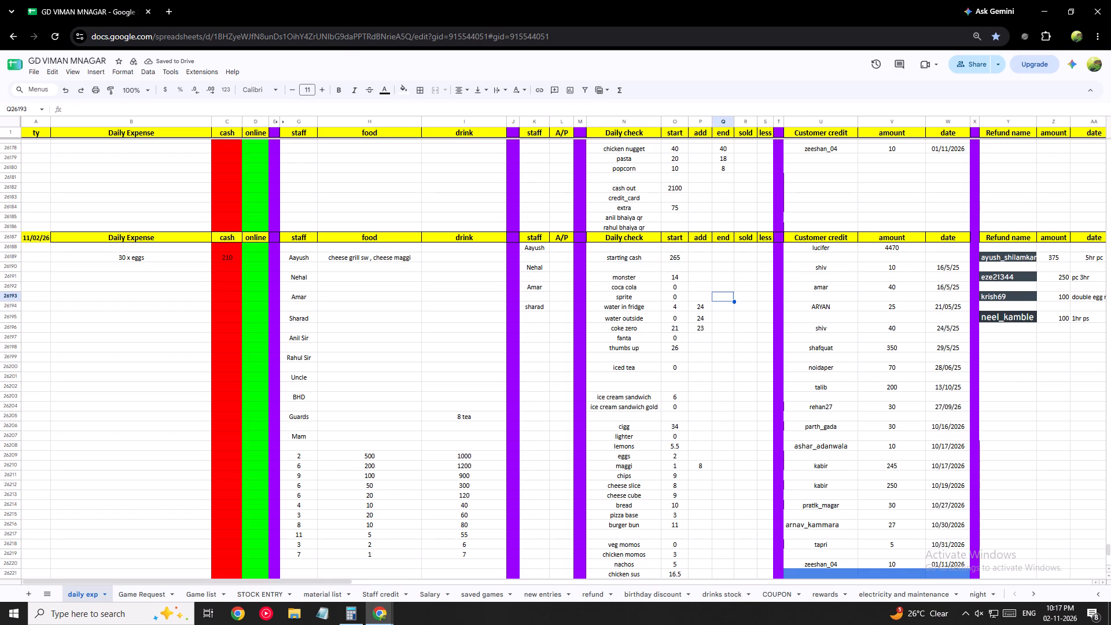
pyautogui.press('Down')
pyautogui.press('Down')
pyautogui.press('Down')
pyautogui.press('Down')
pyautogui.press('Down')
pyautogui.press('Down')
pyautogui.press('Down')
pyautogui.press('Down')
pyautogui.press('Down')
pyautogui.press('Down')
pyautogui.press('Down')
pyautogui.press('Down')
pyautogui.press('Down')
pyautogui.press('Down')
pyautogui.press('Down')
pyautogui.press('Down')
pyautogui.press('Down')
pyautogui.press('Down')
pyautogui.press('Down')
pyautogui.press('Down')
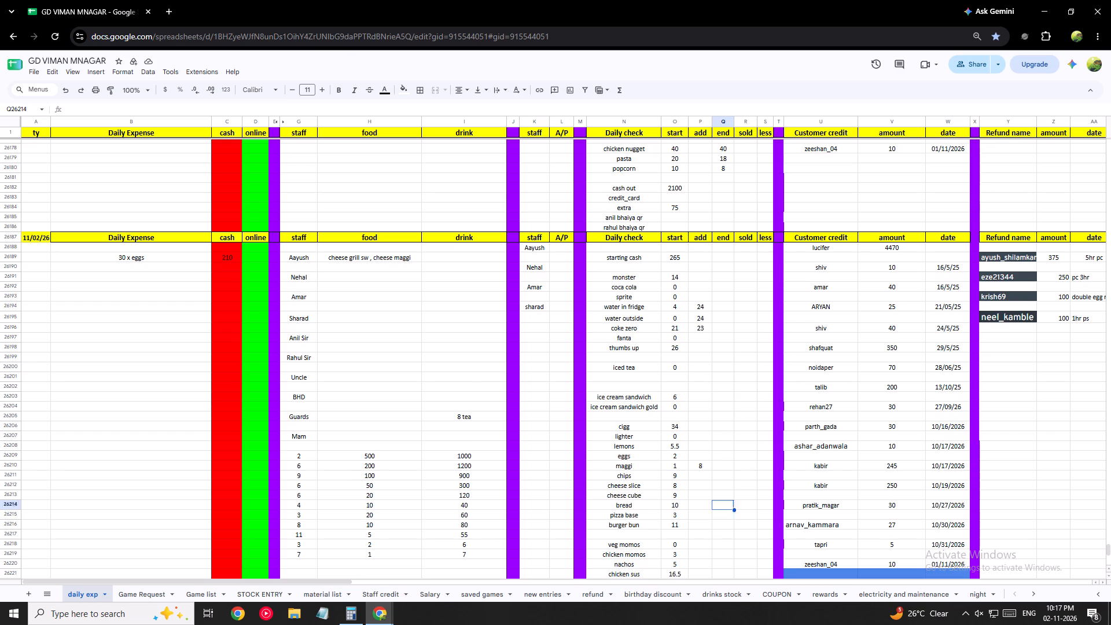
pyautogui.press('Down')
pyautogui.press('Up')
pyautogui.press('Up')
pyautogui.press('Up')
pyautogui.press('Up')
pyautogui.press('Up')
pyautogui.press('Up')
pyautogui.press('Up')
pyautogui.press('Up')
pyautogui.press('Up')
pyautogui.press('Up')
pyautogui.press('Up')
pyautogui.press('Up')
pyautogui.press('Up')
pyautogui.press('Up')
pyautogui.press('Up')
pyautogui.press('Up')
pyautogui.press('Up')
pyautogui.press('Up')
pyautogui.press('Up')
pyautogui.press('Up')
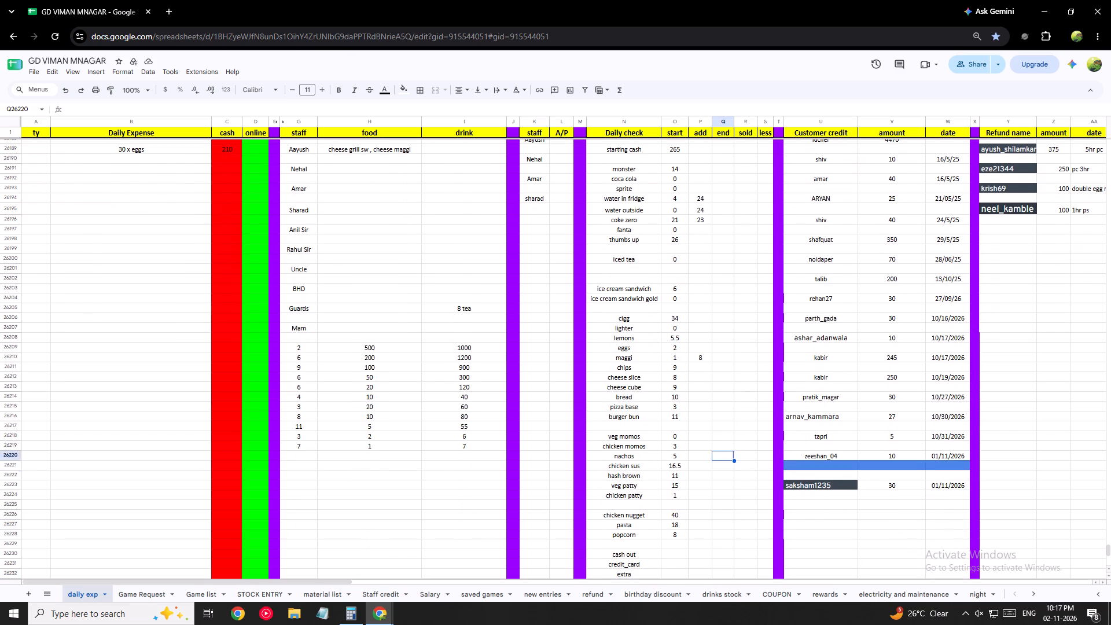
pyautogui.press('Down')
pyautogui.press('Down')
pyautogui.press('Down')
pyautogui.press('Down')
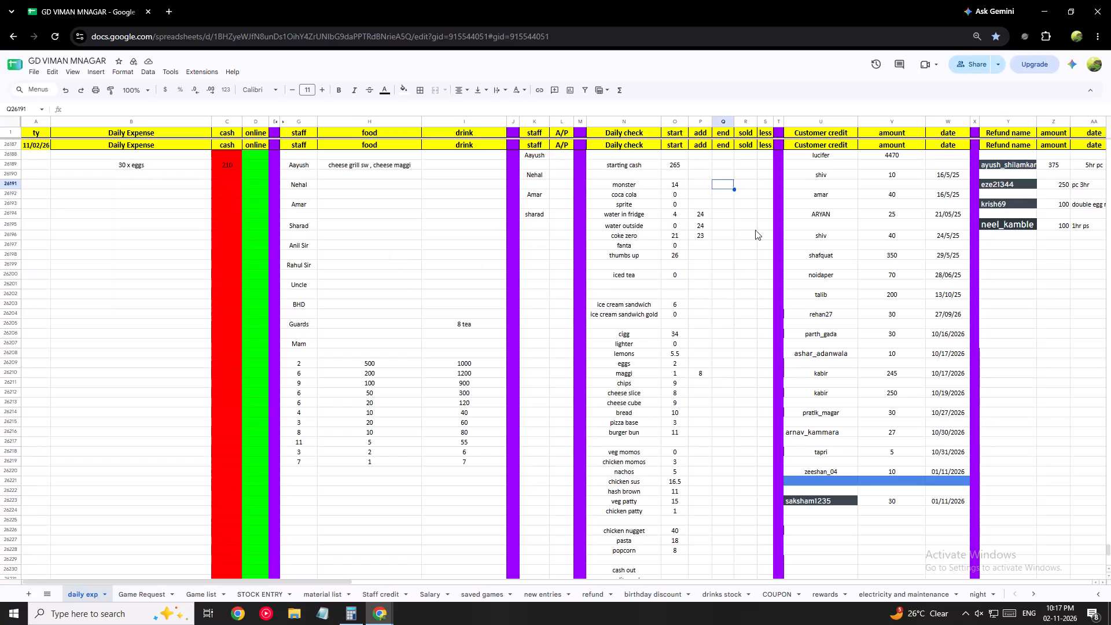
# Enter the 11/02/26 Daily check end counts 31 for coke zero and 12 for monster.
pyautogui.click(723, 234)
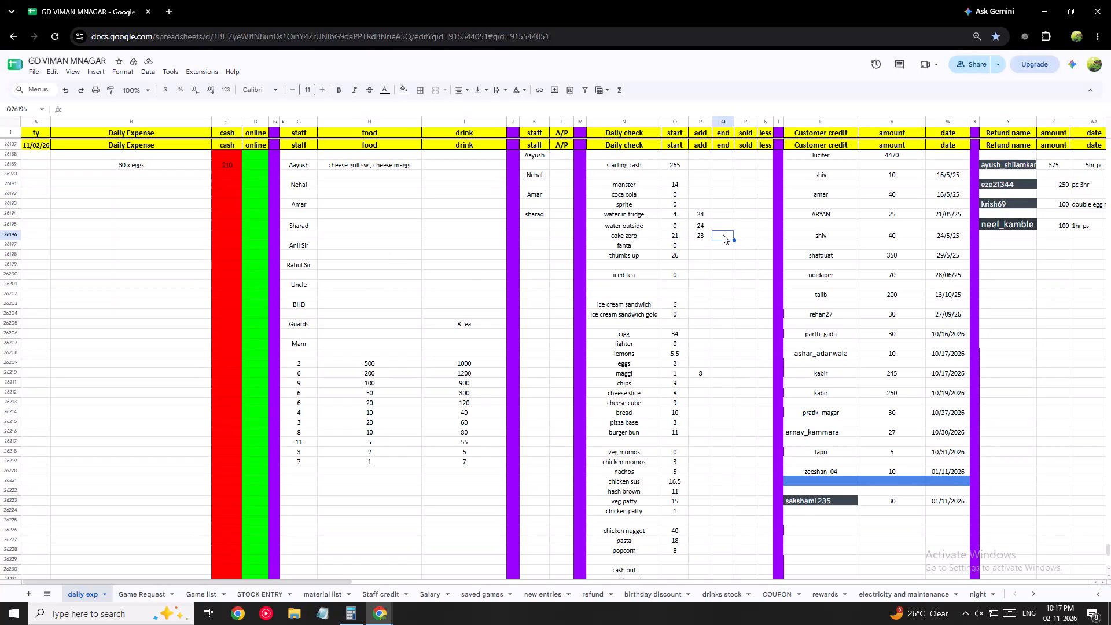
pyautogui.write('31')
pyautogui.press('Return')
pyautogui.press('Up')
pyautogui.press('Up')
pyautogui.press('Up')
pyautogui.press('Up')
pyautogui.press('Up')
pyautogui.press('Up')
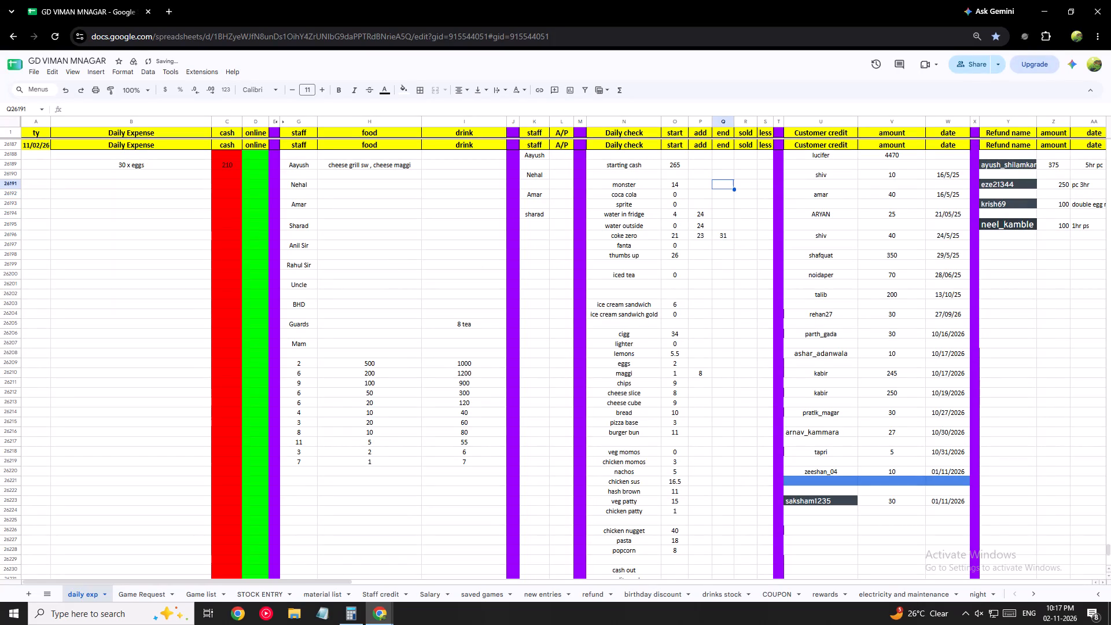
pyautogui.write('12')
pyautogui.press('Return')
# Enter 0 as the 11/02/26 end count for coca cola, sprite and fanta.
pyautogui.press('0')
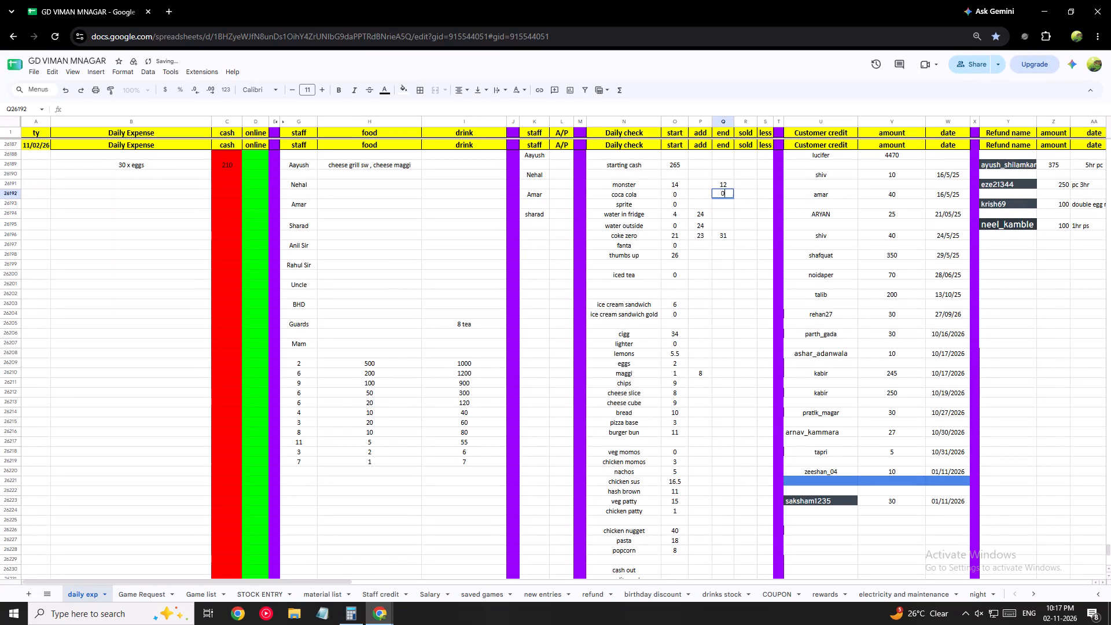
pyautogui.press('Return')
pyautogui.press('0')
pyautogui.press('Return')
pyautogui.press('Down')
pyautogui.press('Down')
pyautogui.press('Down')
pyautogui.press('Down')
pyautogui.press('Up')
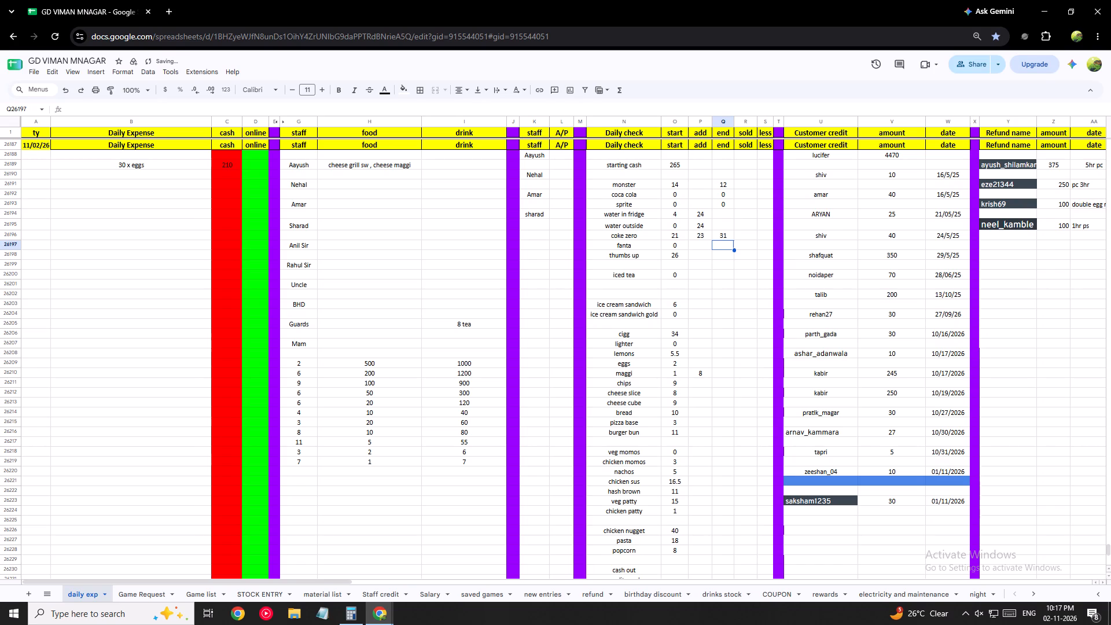
pyautogui.press('0')
pyautogui.press('Return')
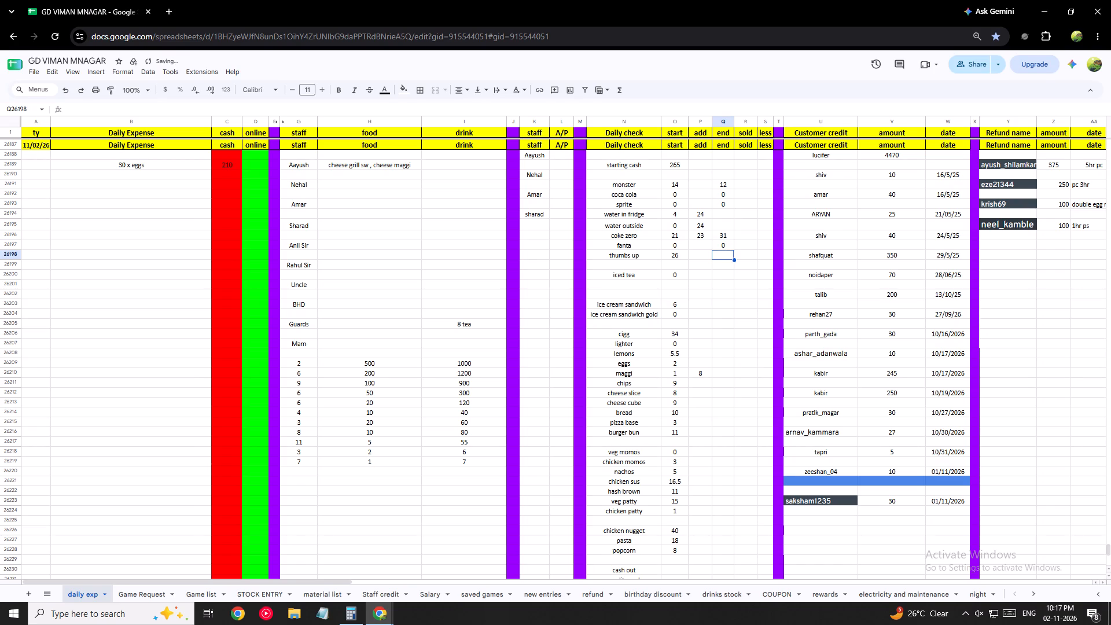
# Enter 0 as the 11/02/26 end count for iced tea and ice cream sandwich gold.
pyautogui.press('Down')
pyautogui.press('Down')
pyautogui.press('0')
pyautogui.press('Return')
pyautogui.press('Left')
pyautogui.press('Left')
pyautogui.press('Down')
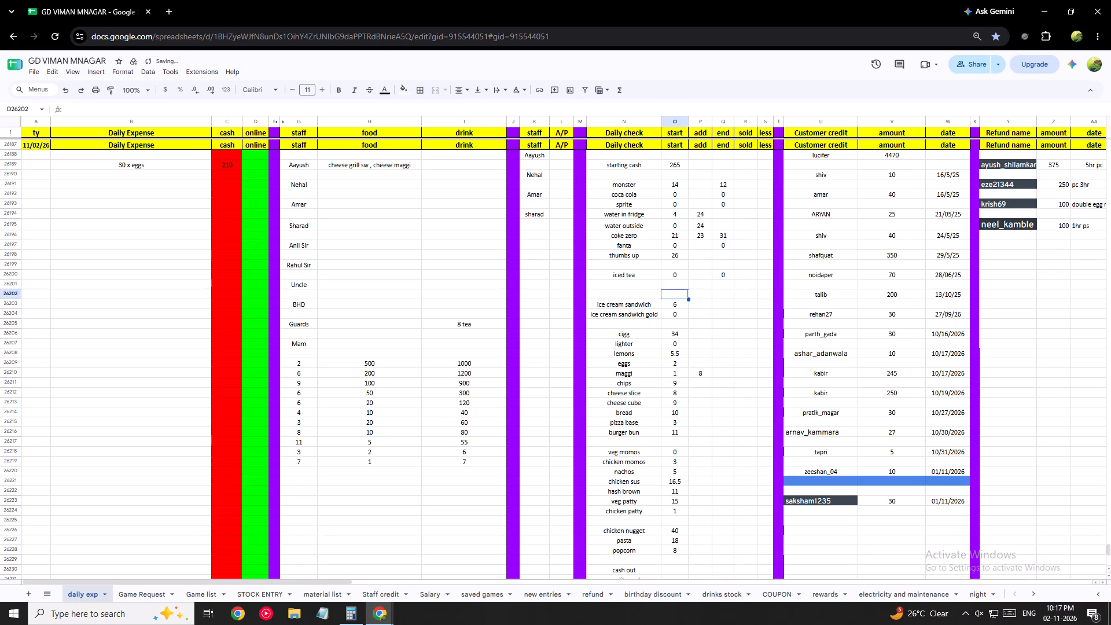
pyautogui.press('Down')
pyautogui.press('Right')
pyautogui.press('Down')
pyautogui.press('Right')
pyautogui.press('0')
pyautogui.press('Return')
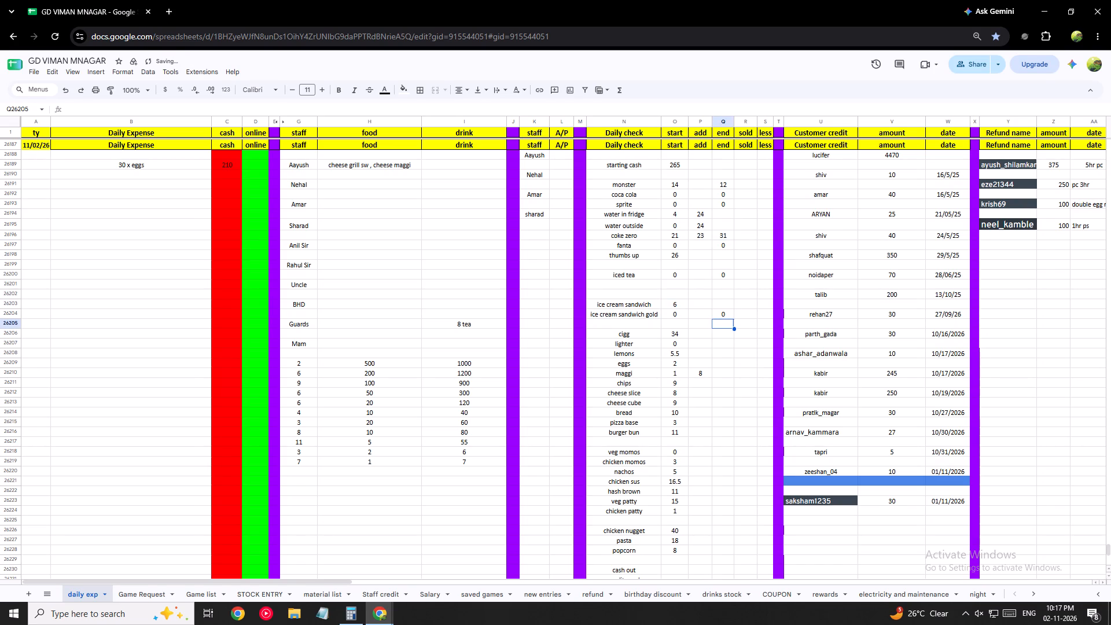
# Enter the 11/02/26 end counts 0 for lighter and 5.5 for lemons.
pyautogui.press('Down')
pyautogui.press('Down')
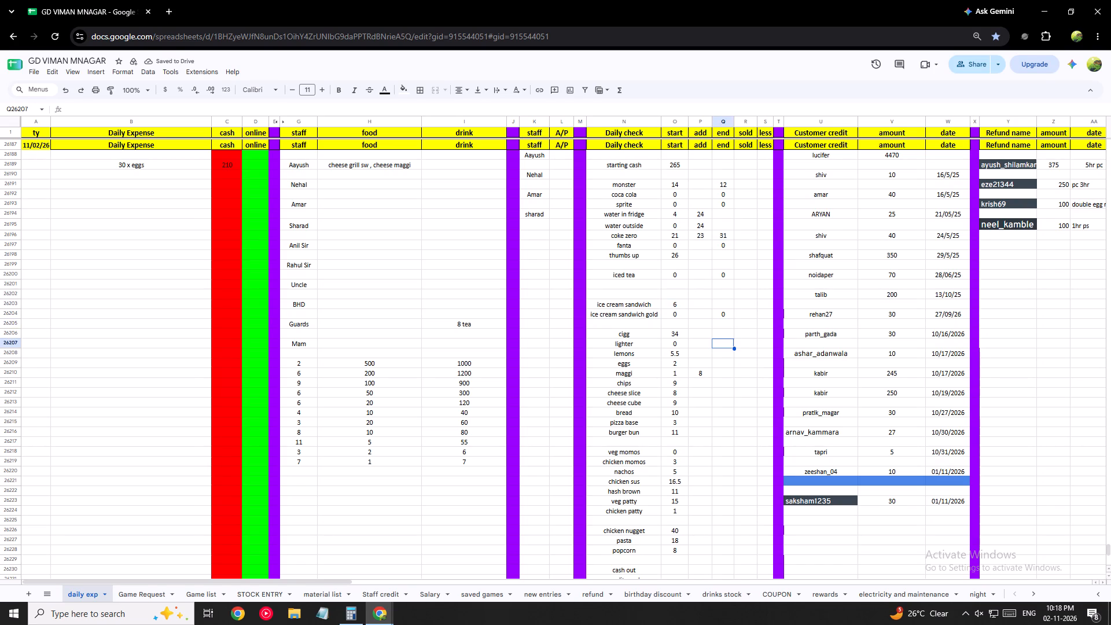
pyautogui.press('0')
pyautogui.press('Return')
pyautogui.press('Left')
pyautogui.press('Down')
pyautogui.press('Right')
pyautogui.press('Up')
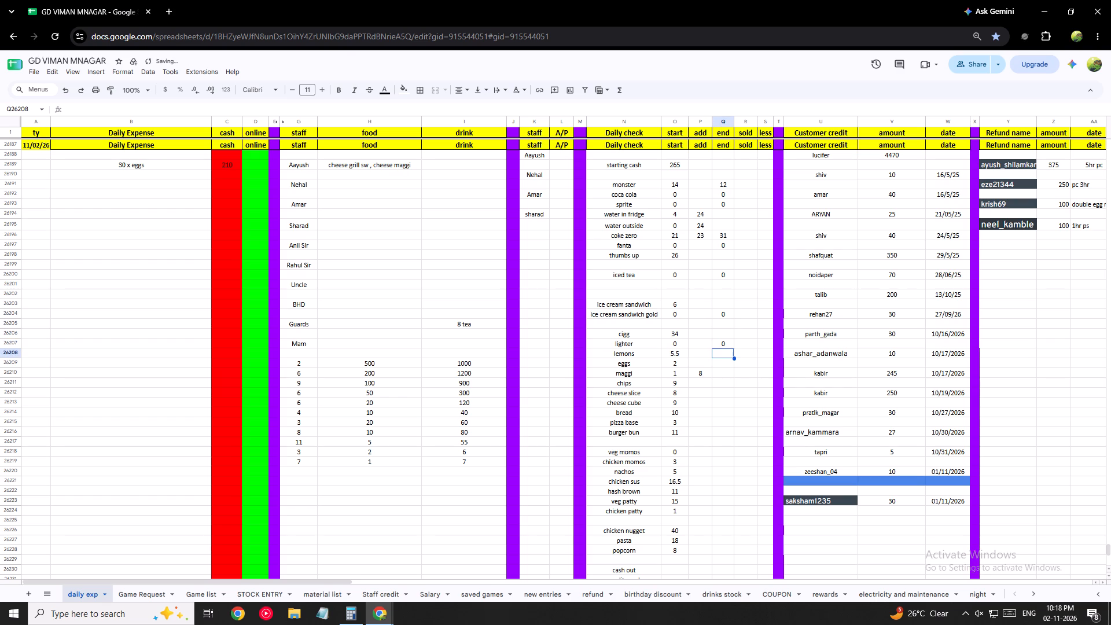
pyautogui.write('5.5')
pyautogui.press('Return')
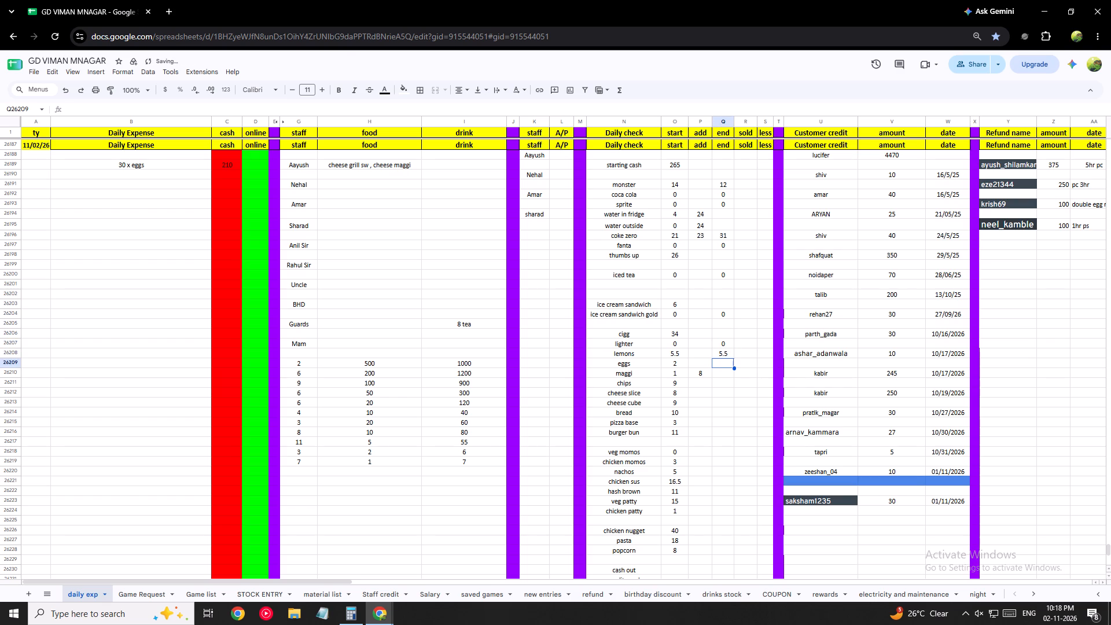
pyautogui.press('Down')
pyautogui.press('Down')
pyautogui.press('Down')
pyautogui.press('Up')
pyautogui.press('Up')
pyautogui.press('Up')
# Enter 30 as the added quantity for eggs in the 11/02/26 Daily check.
pyautogui.press('Left')
pyautogui.write('30')
pyautogui.press('Return')
# Enter the 11/02/26 Daily check end counts 0 for veg momos, 3 for chicken momos and 5 for nachos.
pyautogui.press('Right')
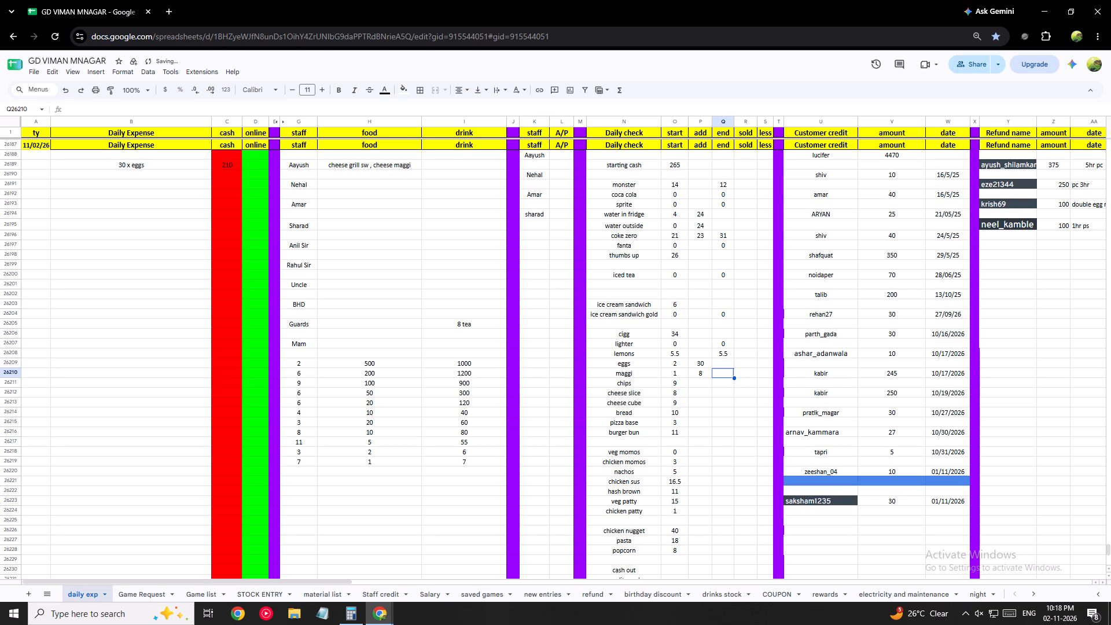
pyautogui.press('Down')
pyautogui.press('Down')
pyautogui.press('Down')
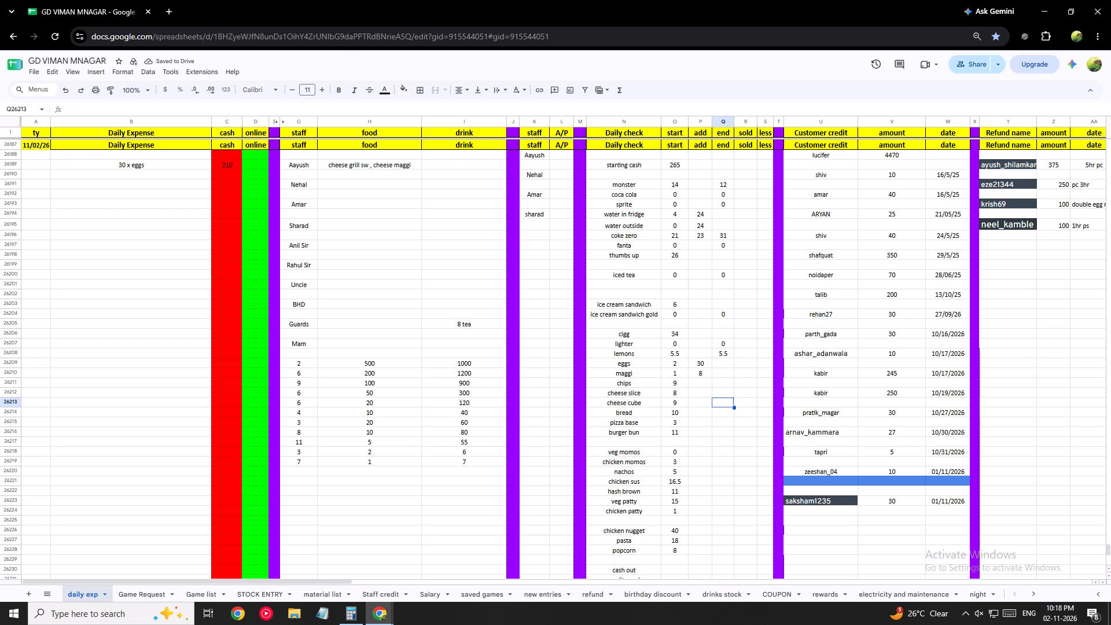
pyautogui.press('Up')
pyautogui.press('Up')
pyautogui.press('Down')
pyautogui.press('Down')
pyautogui.press('Down')
pyautogui.press('Down')
pyautogui.press('Down')
pyautogui.press('Down')
pyautogui.press('Down')
pyautogui.press('Down')
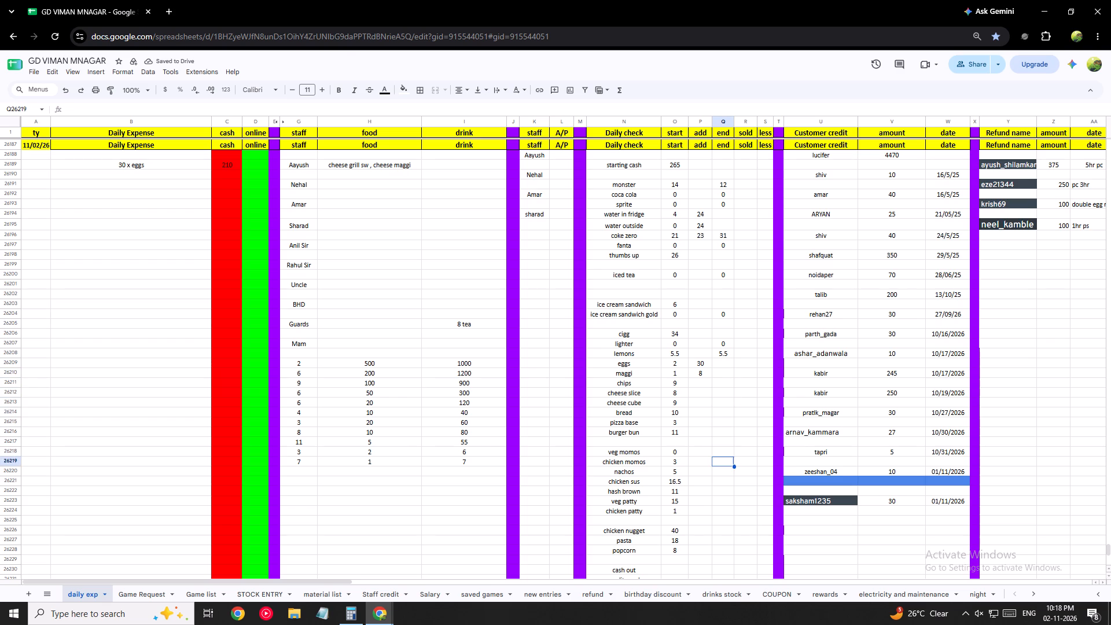
pyautogui.press('Left')
pyautogui.press('Up')
pyautogui.press('Right')
pyautogui.press('0')
pyautogui.press('Return')
pyautogui.press('3')
pyautogui.press('Return')
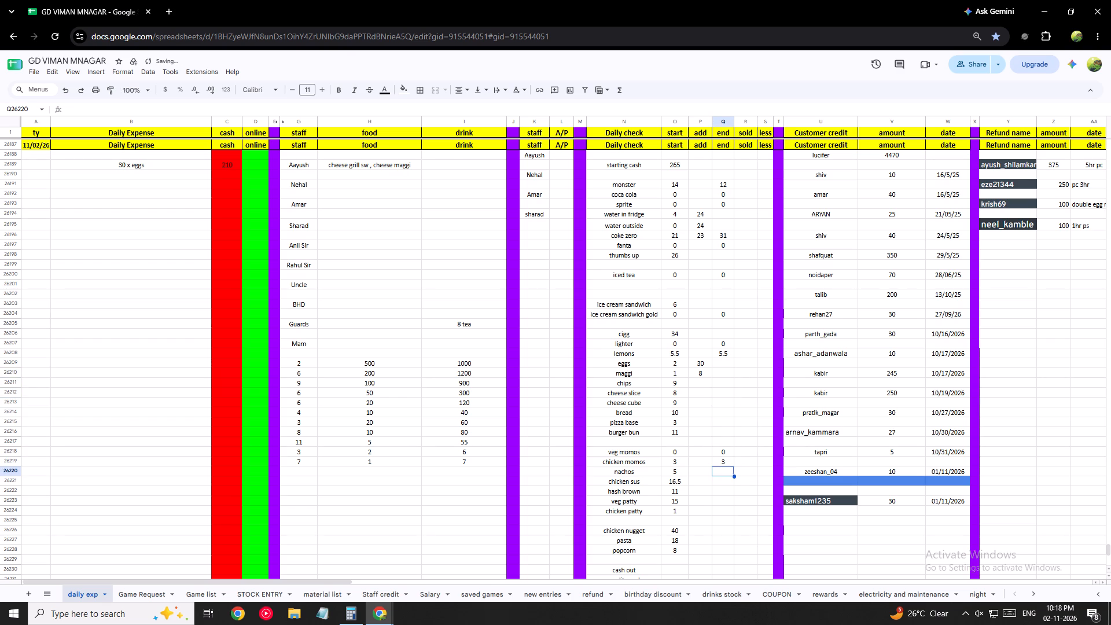
pyautogui.press('5')
pyautogui.press('Return')
# Enter the 11/02/26 Daily check end counts 1 for chicken patty and 14 for veg patty.
pyautogui.press('Down')
pyautogui.press('Down')
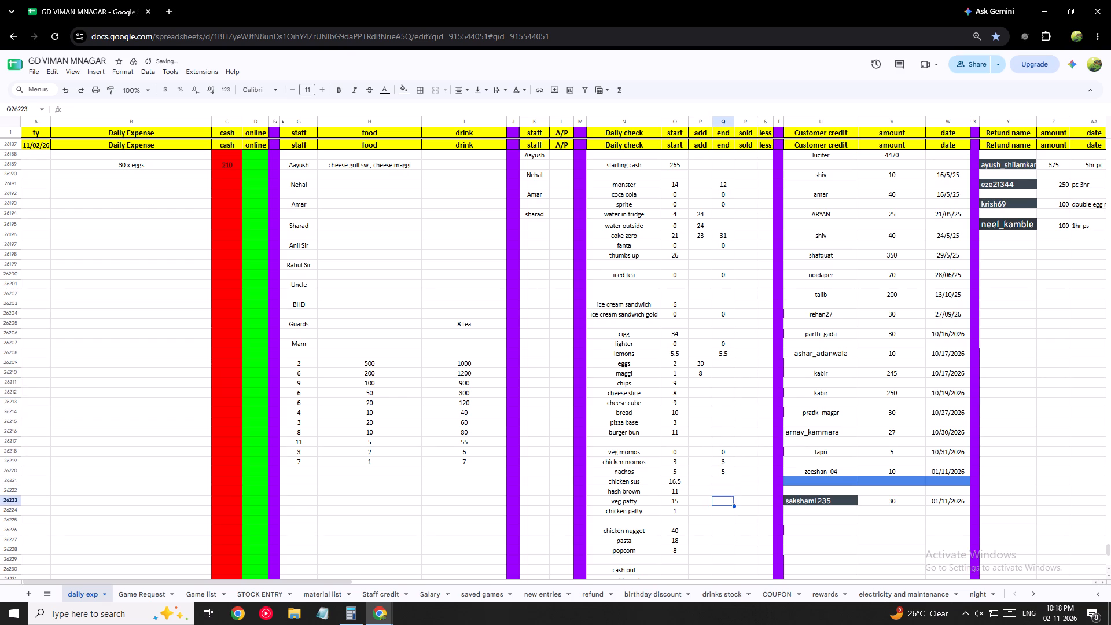
pyautogui.press('Down')
pyautogui.press('Down')
pyautogui.press('Down')
pyautogui.press('Up')
pyautogui.press('Down')
pyautogui.press('Down')
pyautogui.press('Down')
pyautogui.press('Up')
pyautogui.press('Up')
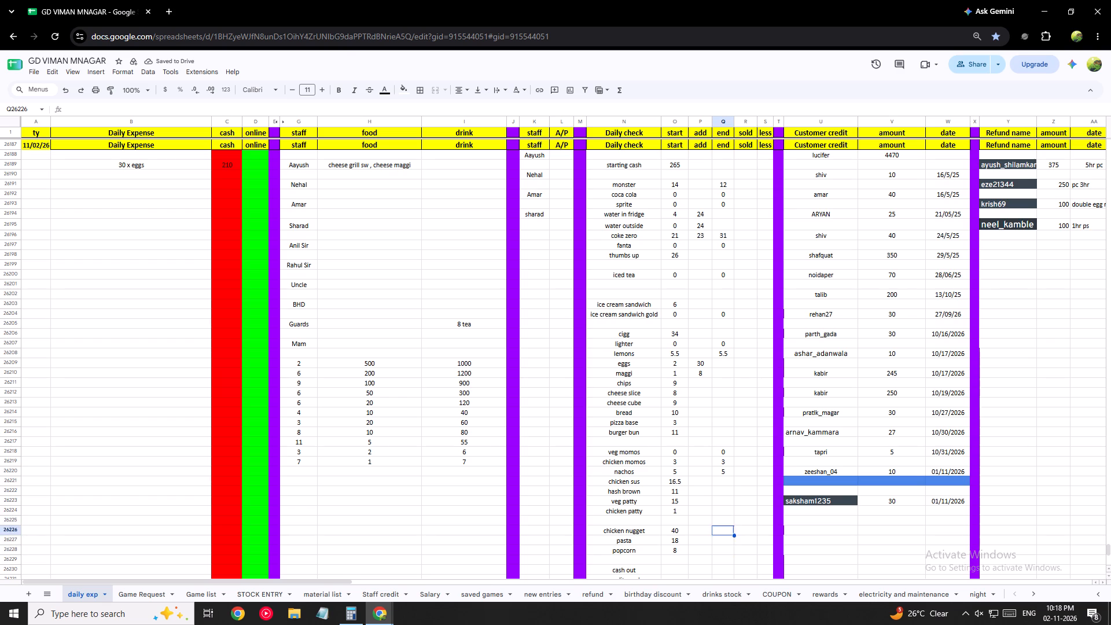
pyautogui.press('Up')
pyautogui.press('Up')
pyautogui.press('1')
pyautogui.press('Return')
pyautogui.press('Up')
pyautogui.press('Up')
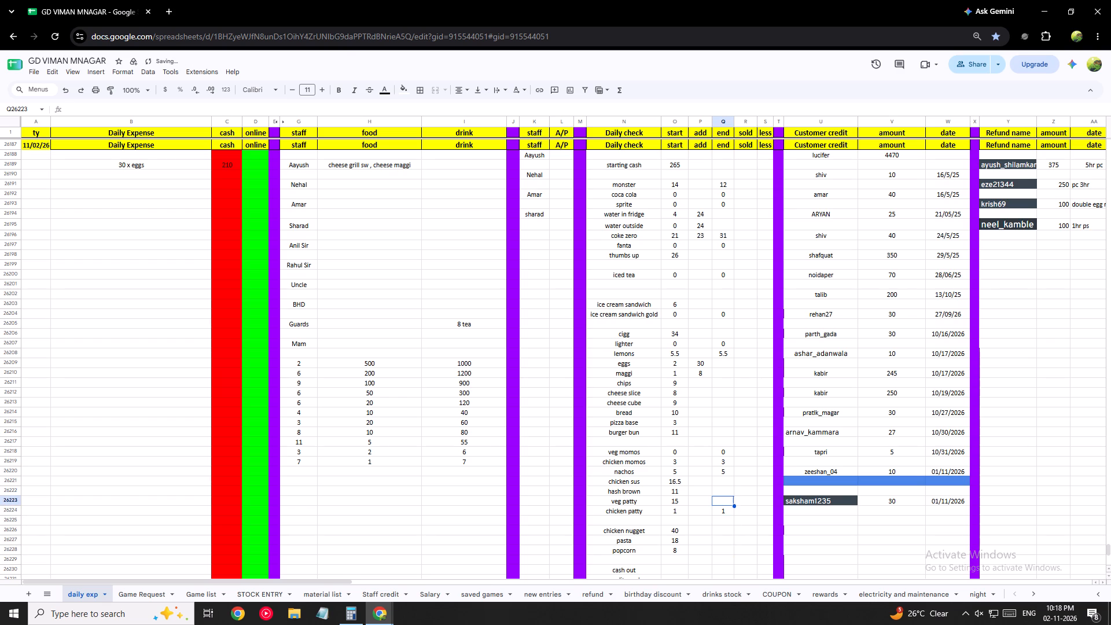
pyautogui.write('14')
pyautogui.press('Return')
# Enter 10 as the 11/02/26 Daily check end count for burger bun.
pyautogui.press('Up')
pyautogui.press('Up')
pyautogui.press('Down')
pyautogui.press('Up')
pyautogui.press('Up')
pyautogui.press('Up')
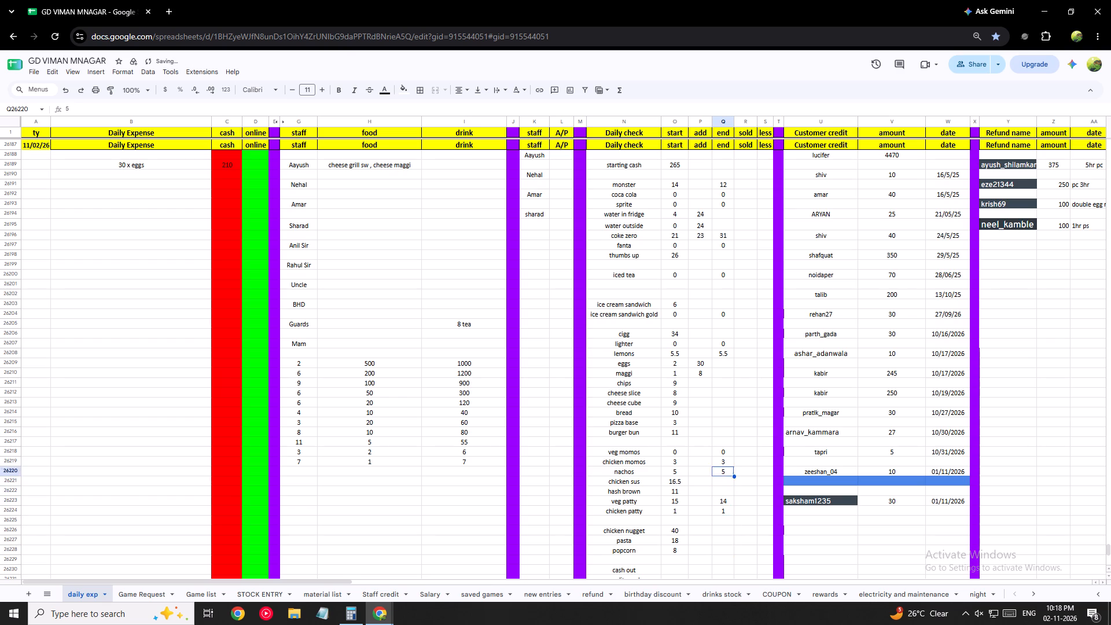
pyautogui.press('Up')
pyautogui.press('Up')
pyautogui.press('Up')
pyautogui.press('Up')
pyautogui.write('10')
pyautogui.press('Return')
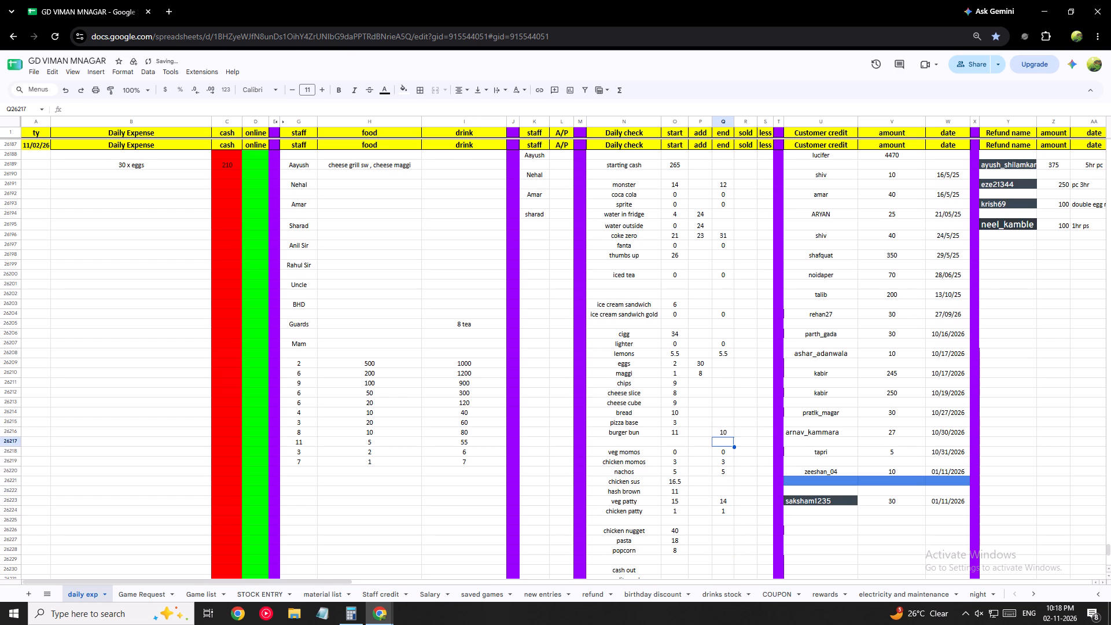
# Enter the 11/02/26 Daily check end counts 16 for pasta and 8 for popcorn.
pyautogui.press('Up')
pyautogui.press('Down')
pyautogui.press('Down')
pyautogui.press('Down')
pyautogui.press('Down')
pyautogui.press('Down')
pyautogui.press('Down')
pyautogui.press('Down')
pyautogui.press('Down')
pyautogui.press('Down')
pyautogui.press('Down')
pyautogui.press('Down')
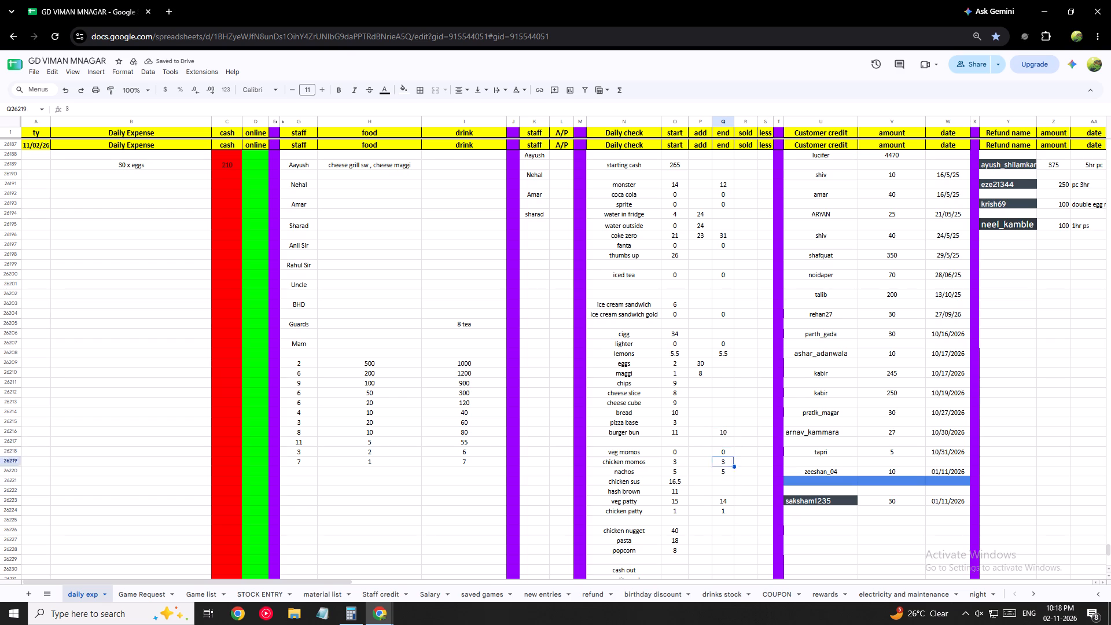
pyautogui.press('Up')
pyautogui.press('Down')
pyautogui.press('Down')
pyautogui.press('Up')
pyautogui.press('Down')
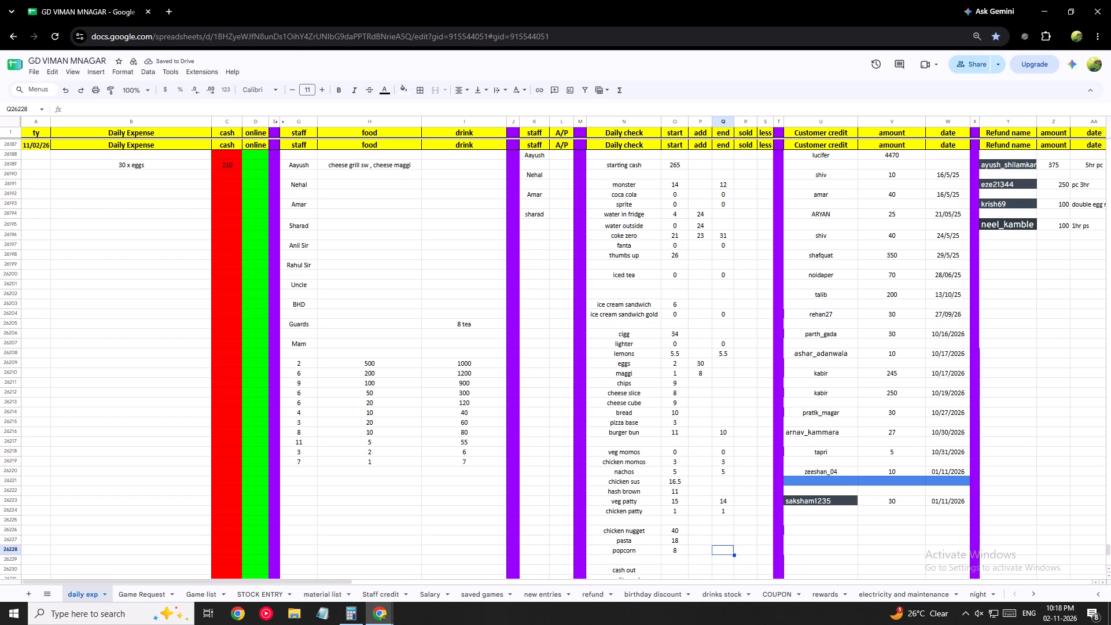
pyautogui.press('Up')
pyautogui.write('16')
pyautogui.press('Return')
pyautogui.write('83')
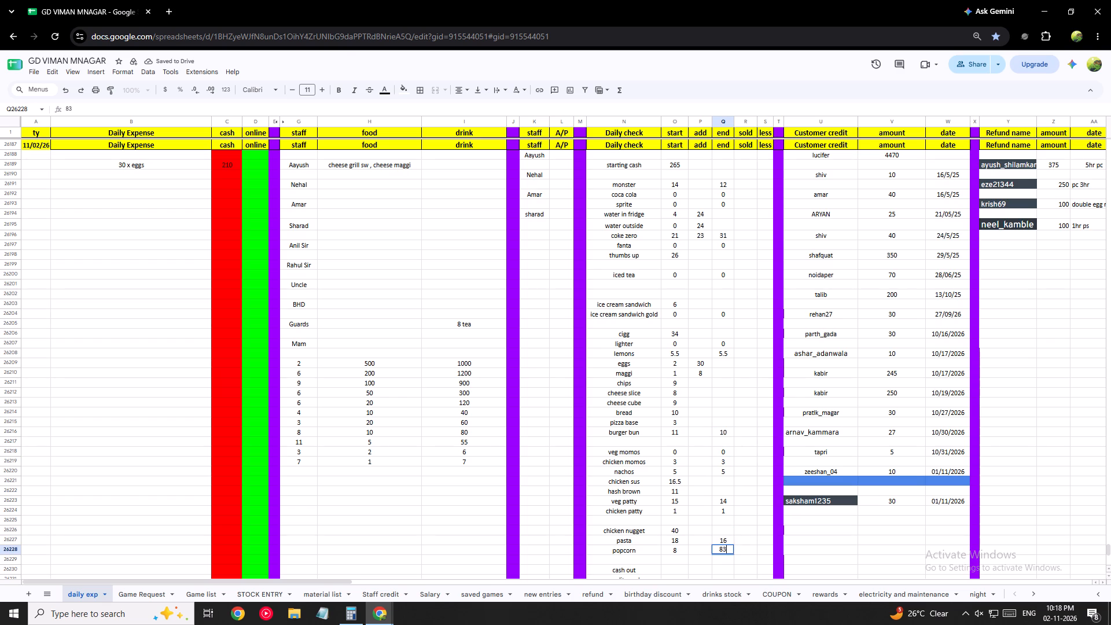
pyautogui.press('BackSpace')
pyautogui.press('Return')
# Look back through the 11/02/26 Daily check end column for items still missing a count.
pyautogui.press('Down')
pyautogui.press('Down')
pyautogui.press('Down')
pyautogui.press('Down')
pyautogui.press('Up')
pyautogui.press('Up')
pyautogui.press('Up')
pyautogui.press('Up')
pyautogui.press('Up')
pyautogui.press('Up')
pyautogui.press('Up')
pyautogui.press('Up')
pyautogui.press('Up')
pyautogui.press('Up')
pyautogui.press('Up')
pyautogui.press('Up')
pyautogui.press('Up')
pyautogui.press('Up')
pyautogui.press('Up')
pyautogui.press('Up')
pyautogui.press('Up')
pyautogui.press('Up')
pyautogui.press('Up')
pyautogui.press('Up')
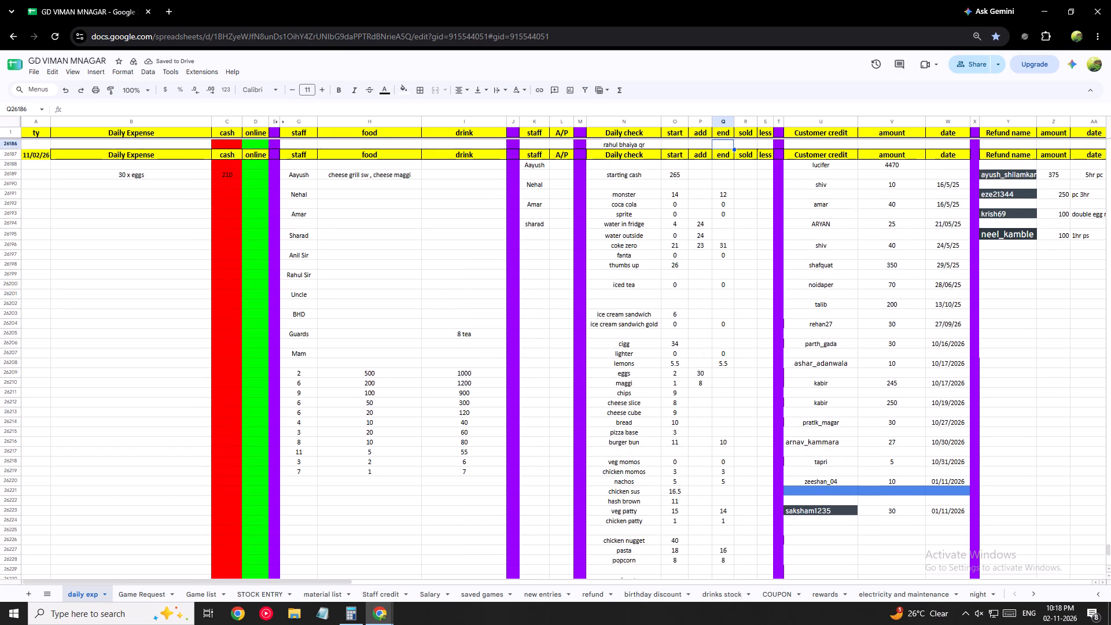
pyautogui.press('Down')
pyautogui.press('Down')
pyautogui.press('Down')
pyautogui.press('Down')
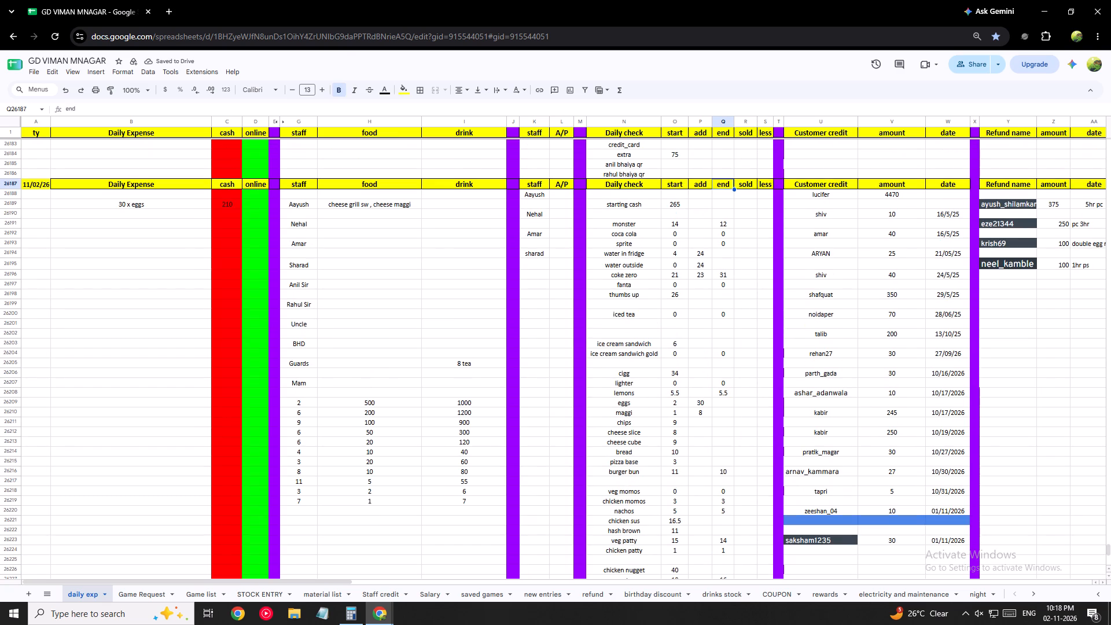
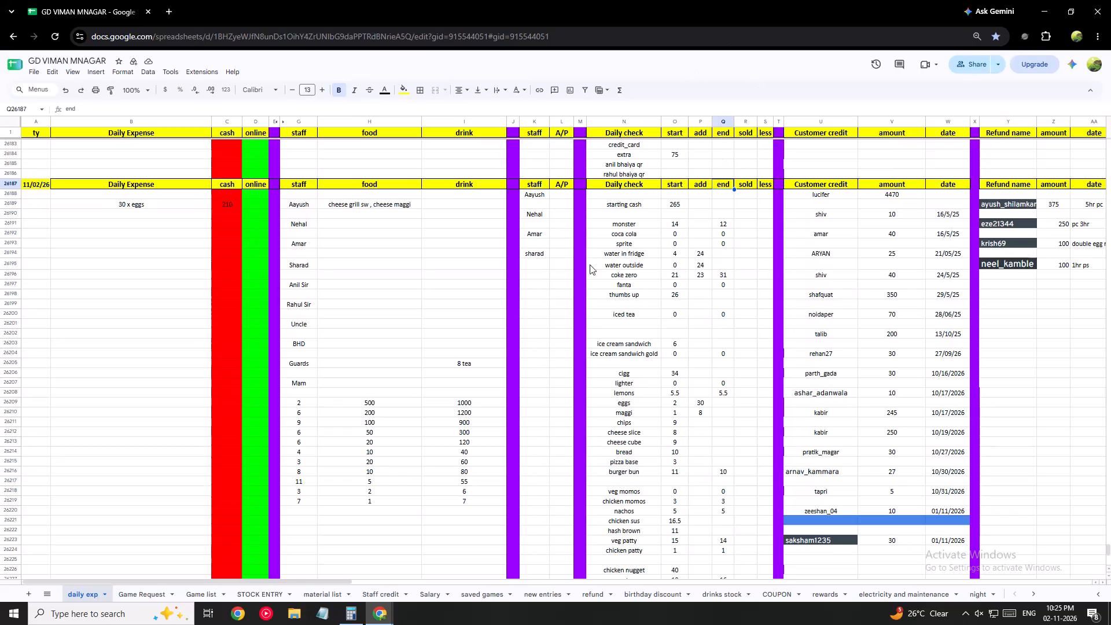
# Enter the 11/02/26 Daily check end counts 20 for water in fridge, 19 for water outside and 30 for coke zero.
pyautogui.click(721, 253)
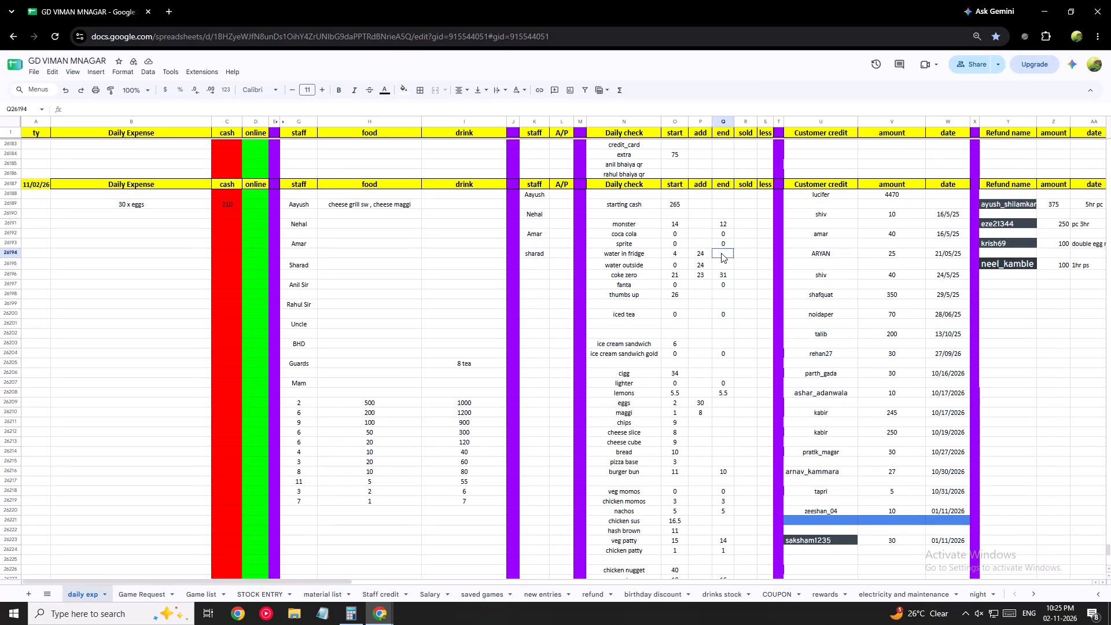
pyautogui.write('20')
pyautogui.press('Return')
pyautogui.write('19')
pyautogui.press('Return')
pyautogui.write('30')
pyautogui.press('Return')
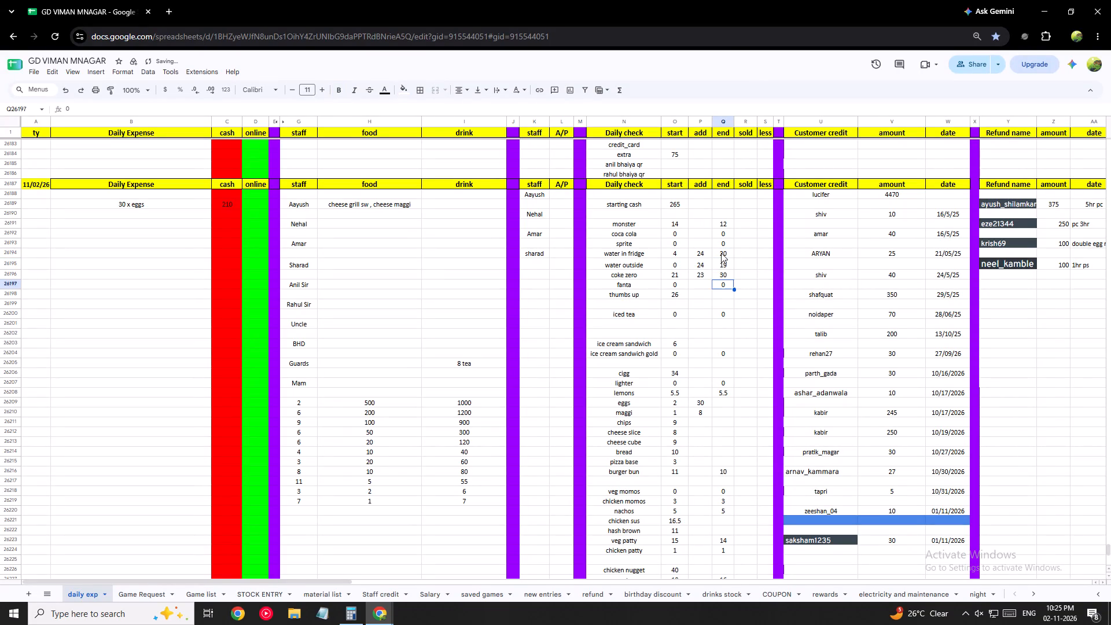
# Enter the 11/02/26 Daily check end counts 17 for thumbs up and 4 for ice cream sandwich.
pyautogui.press('Down')
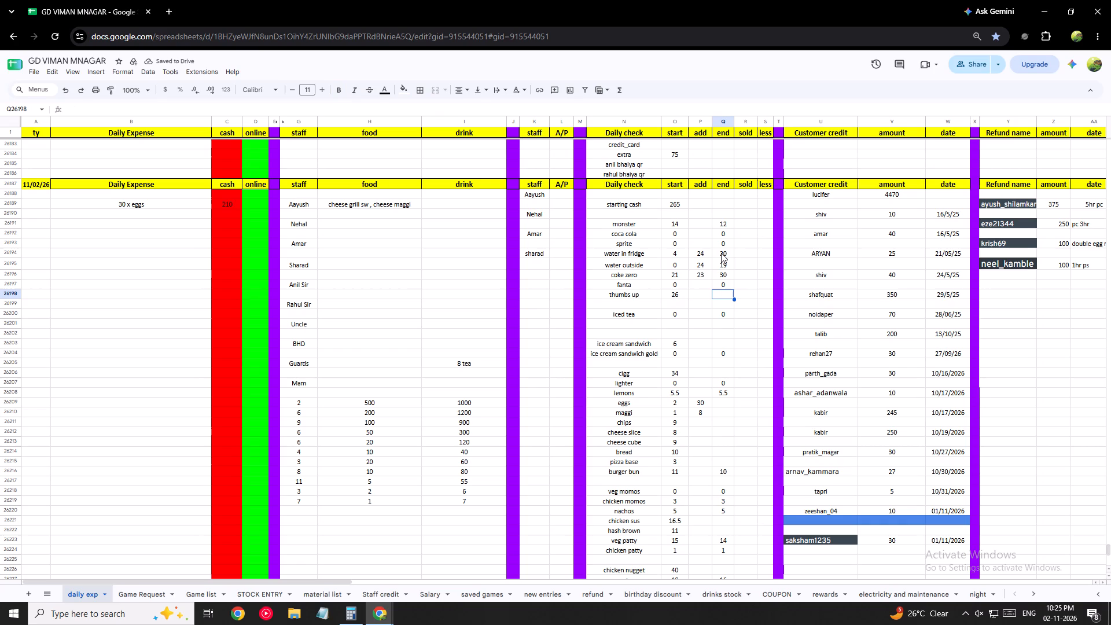
pyautogui.write('17')
pyautogui.press('Return')
pyautogui.press('Down')
pyautogui.press('Down')
pyautogui.press('Up')
pyautogui.press('Down')
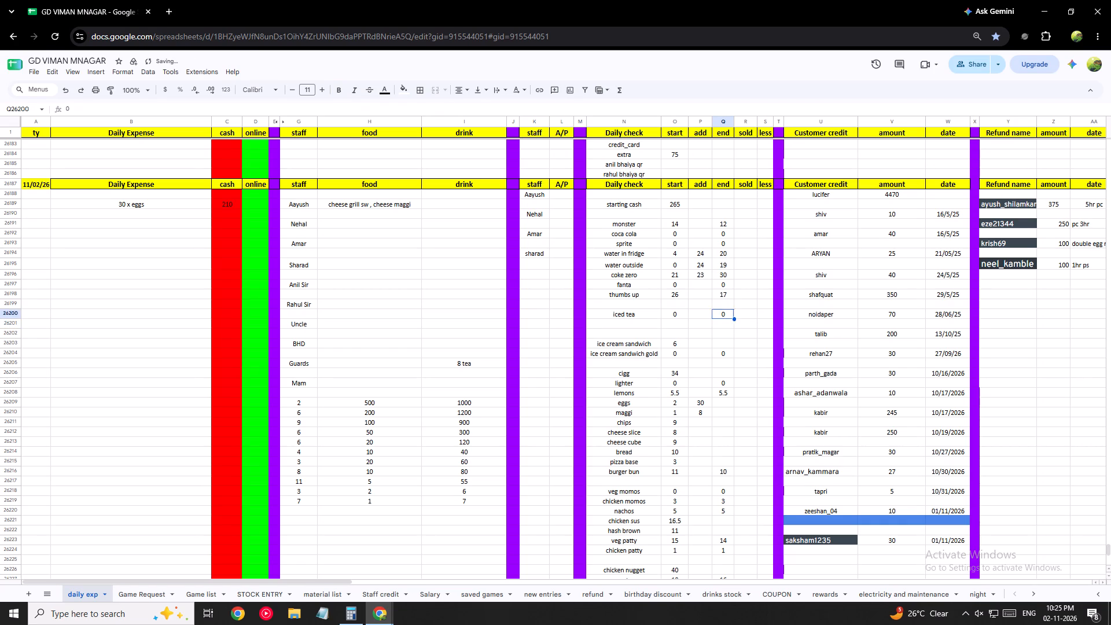
pyautogui.press('Down')
pyautogui.press('Down')
pyautogui.press('4')
pyautogui.press('Return')
# Enter 8 as the 11/02/26 Daily check end count for cigg.
pyautogui.press('Down')
pyautogui.press('Down')
pyautogui.press('Down')
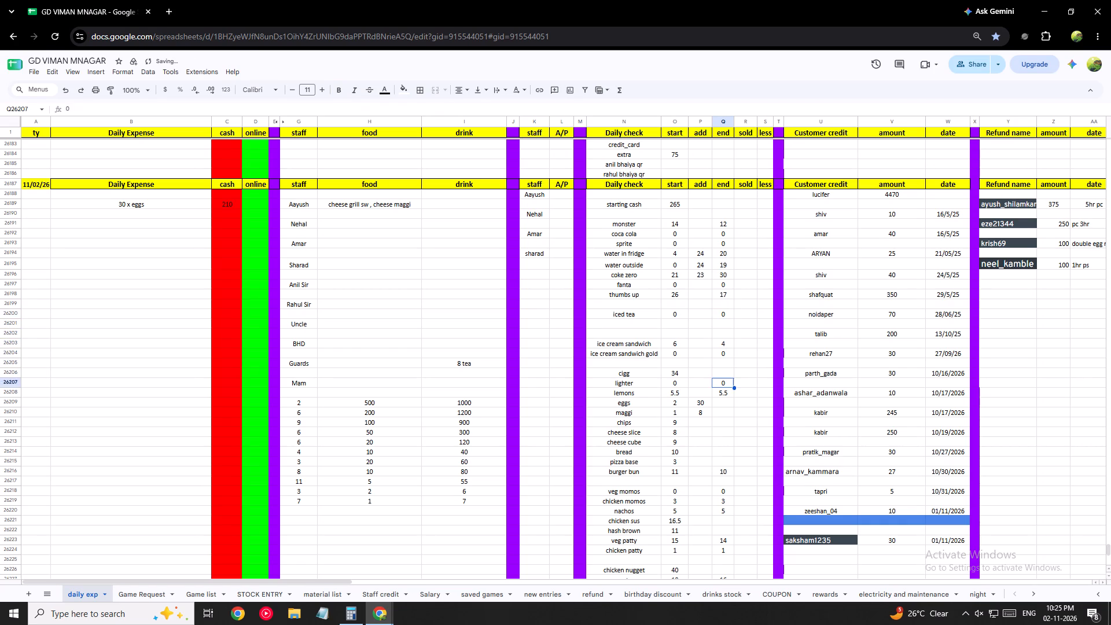
pyautogui.press('Up')
pyautogui.press('Down')
pyautogui.press('Down')
pyautogui.press('Down')
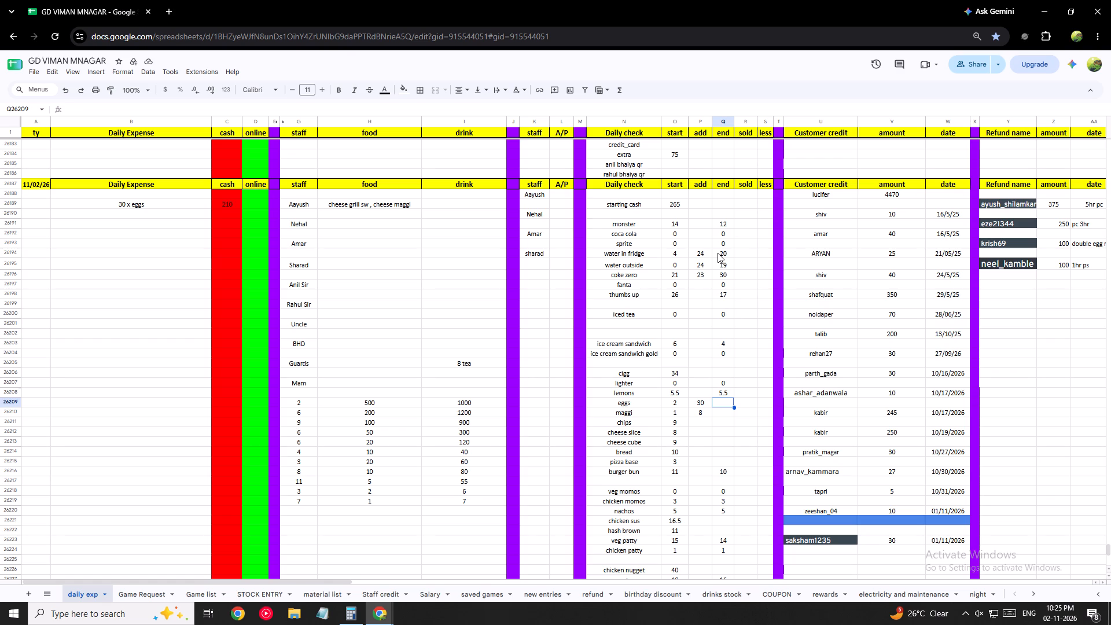
pyautogui.press('Up')
pyautogui.press('Up')
pyautogui.press('Up')
pyautogui.press('8')
pyautogui.press('Return')
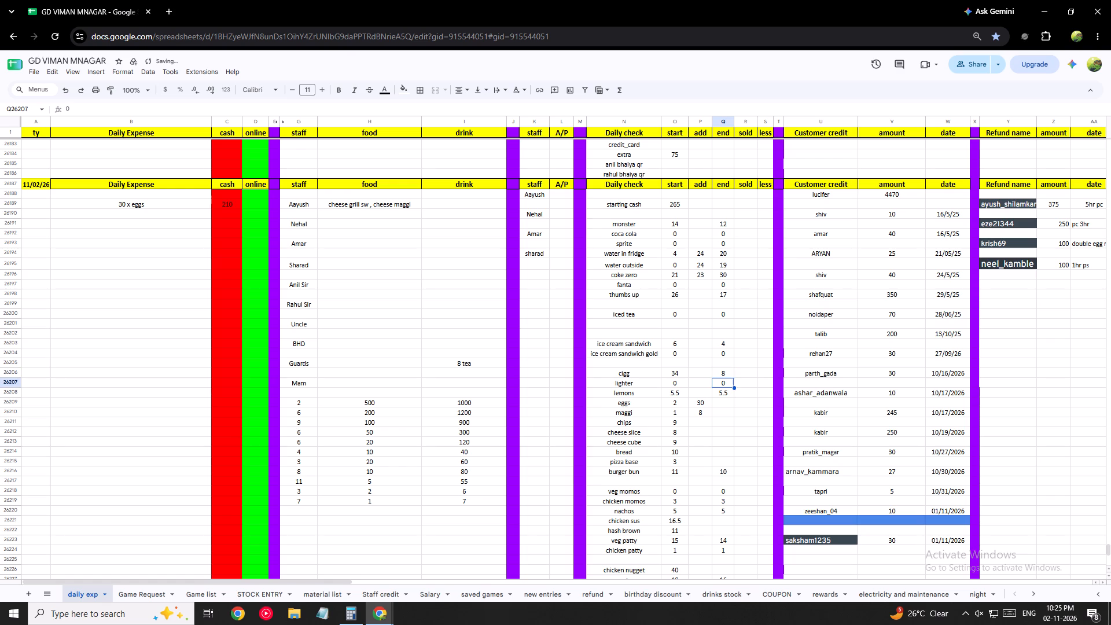
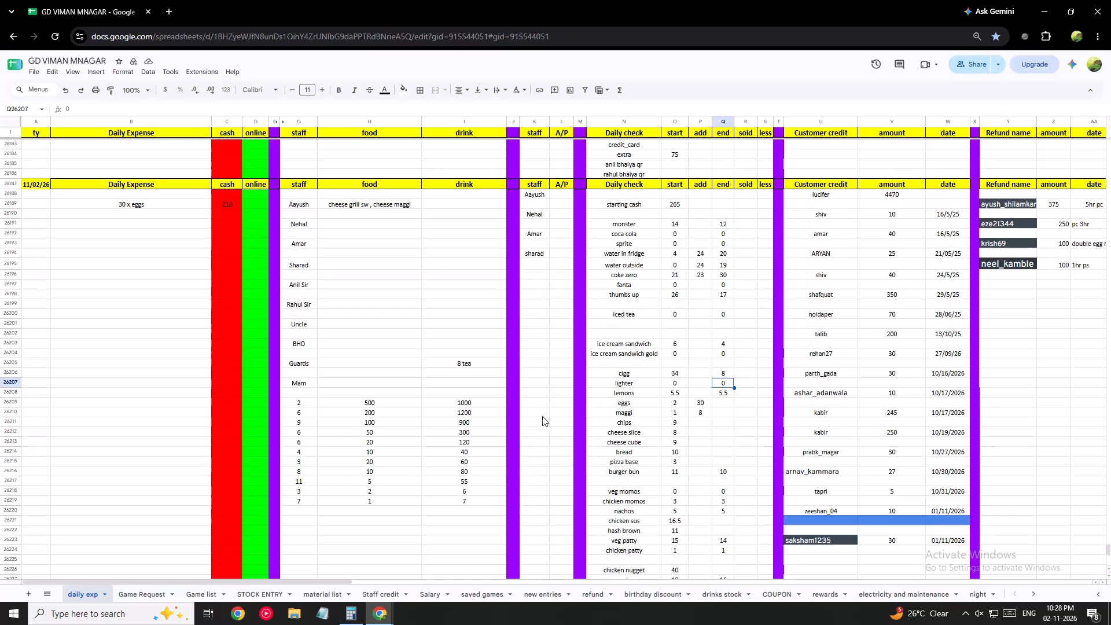
# Look through the material list stock figures and the past salary payment records in the spreadsheet.
pyautogui.click(251, 590)
pyautogui.click(311, 589)
pyautogui.scroll(-2, 226, 413)
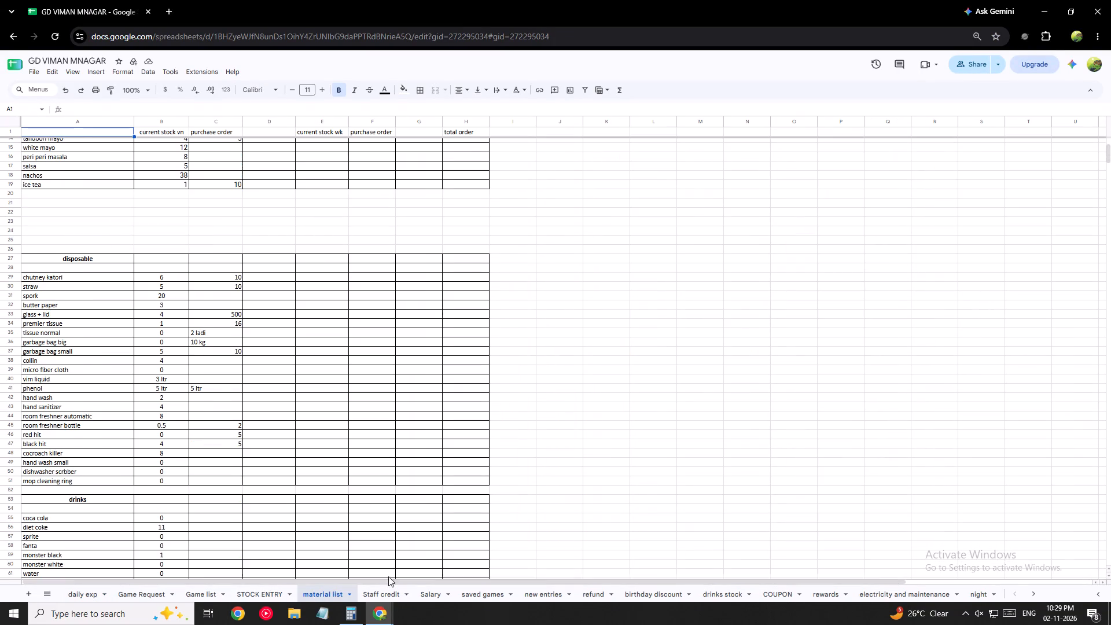
pyautogui.click(392, 591)
pyautogui.click(436, 598)
pyautogui.scroll(-2, 220, 431)
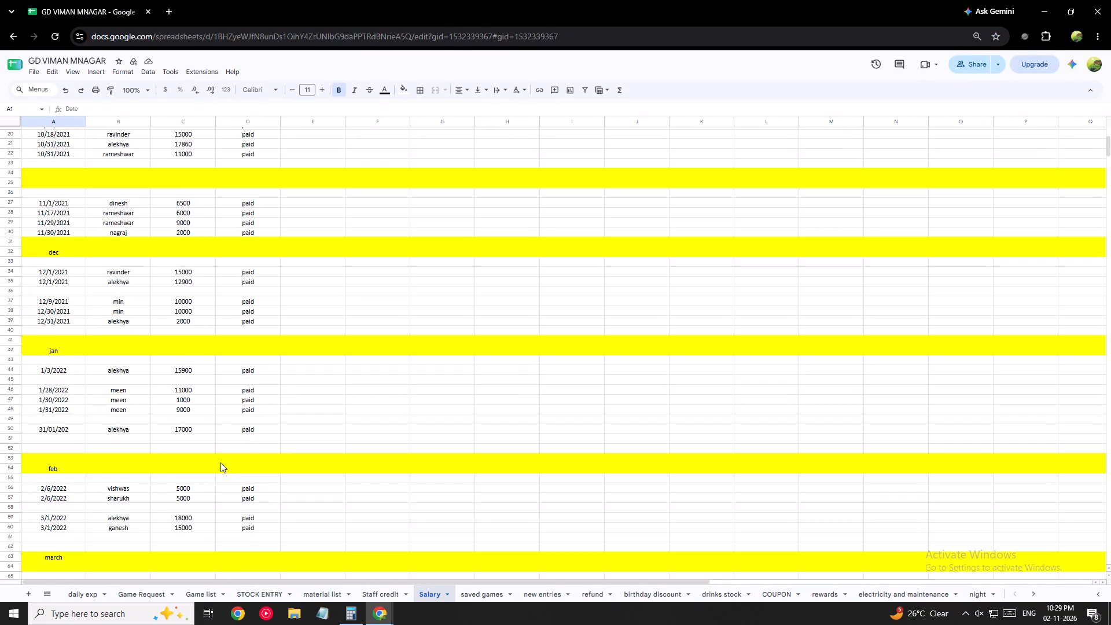
pyautogui.scroll(-17, 220, 462)
pyautogui.scroll(6, 221, 464)
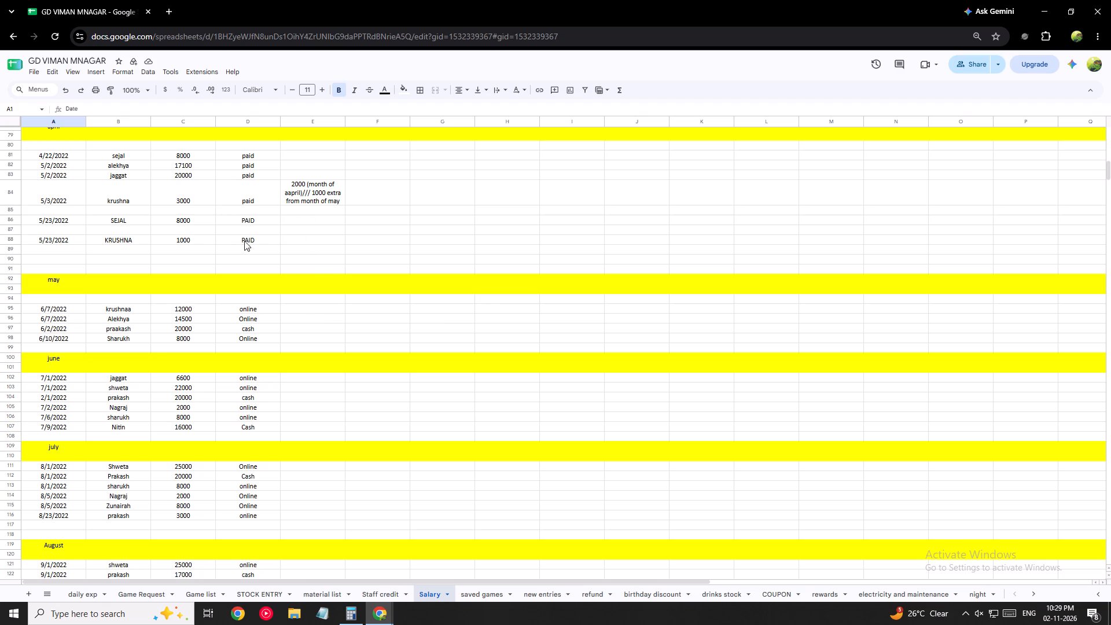
pyautogui.scroll(1, 200, 247)
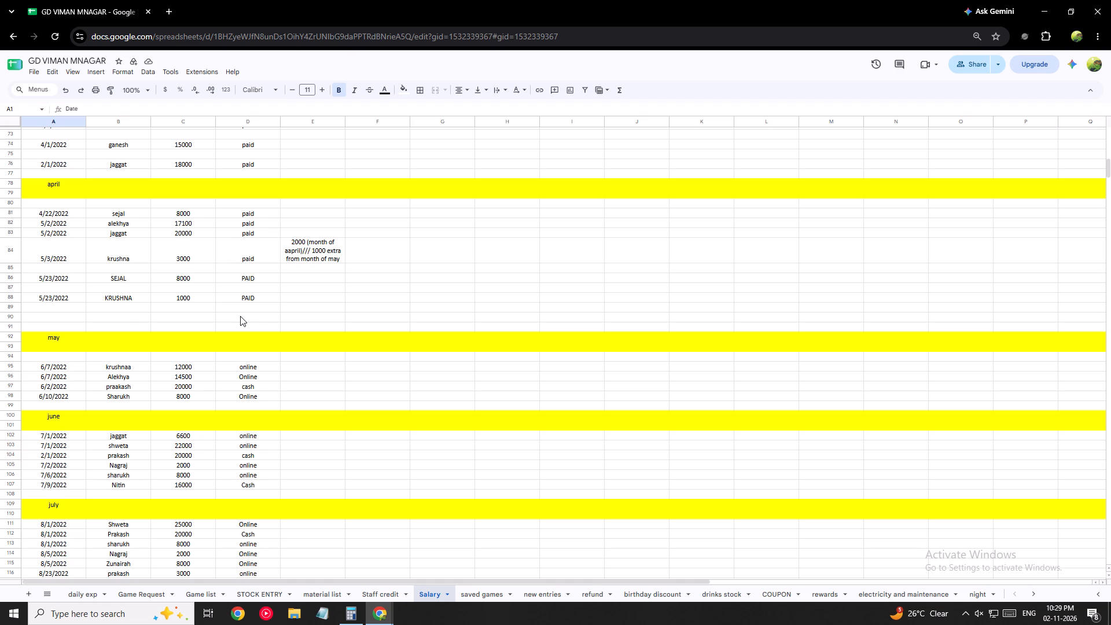
pyautogui.scroll(-5, 240, 316)
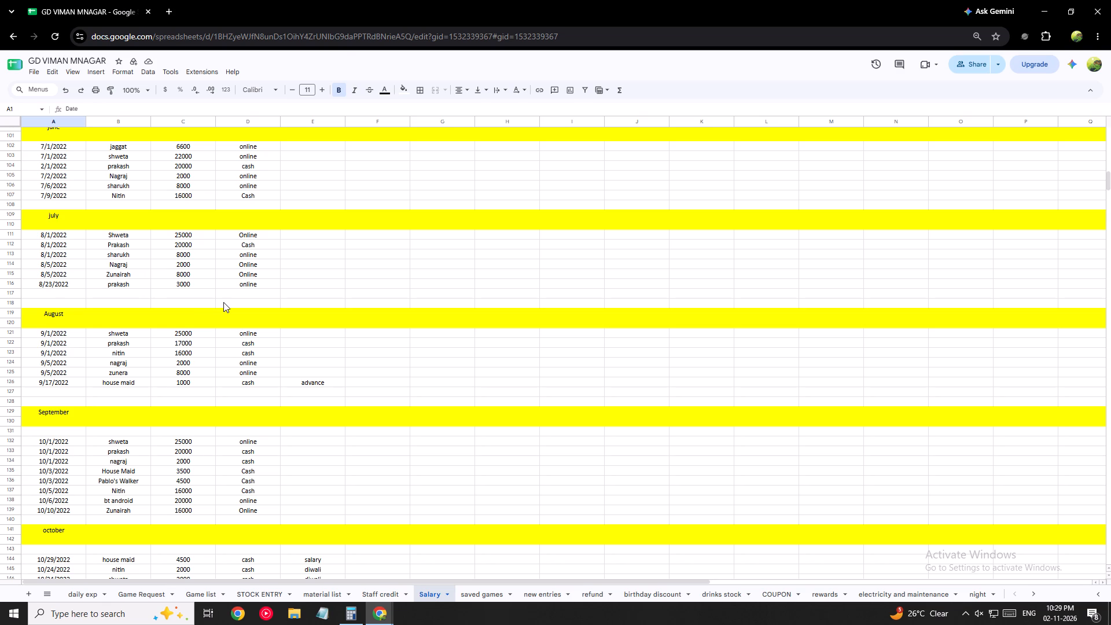
pyautogui.scroll(-1, 209, 408)
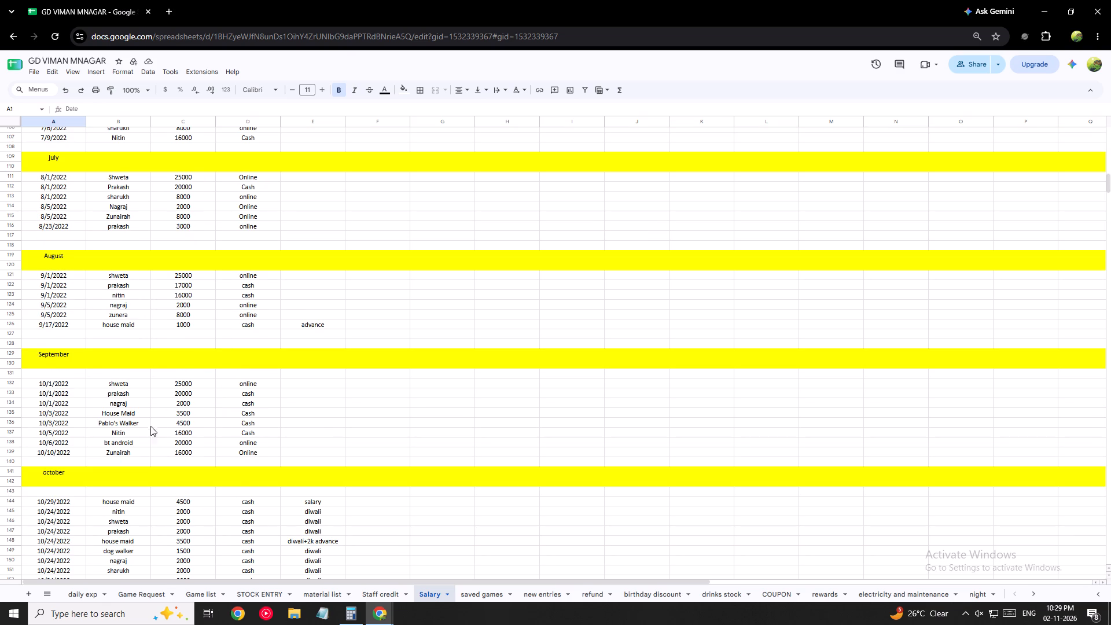
pyautogui.scroll(-4, 170, 436)
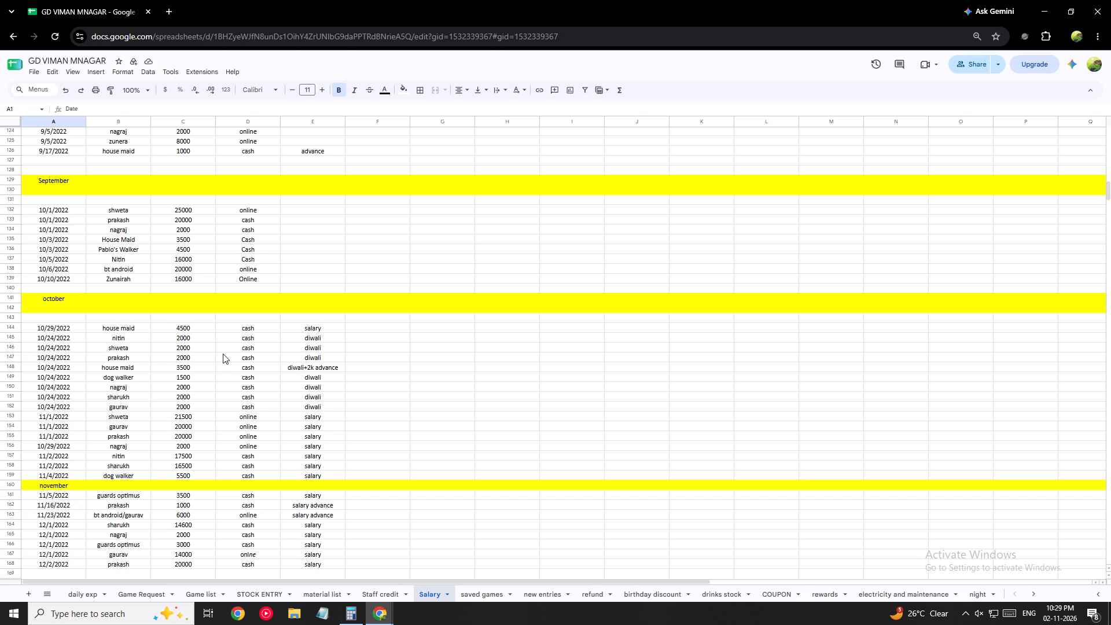
pyautogui.scroll(-4, 277, 481)
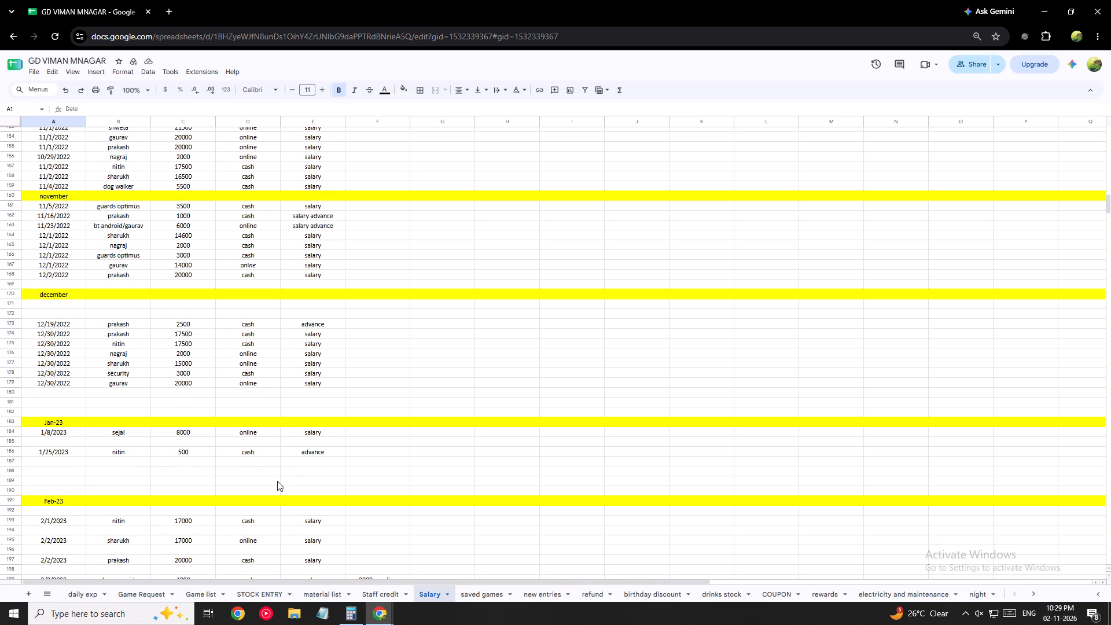
pyautogui.scroll(-1, 277, 481)
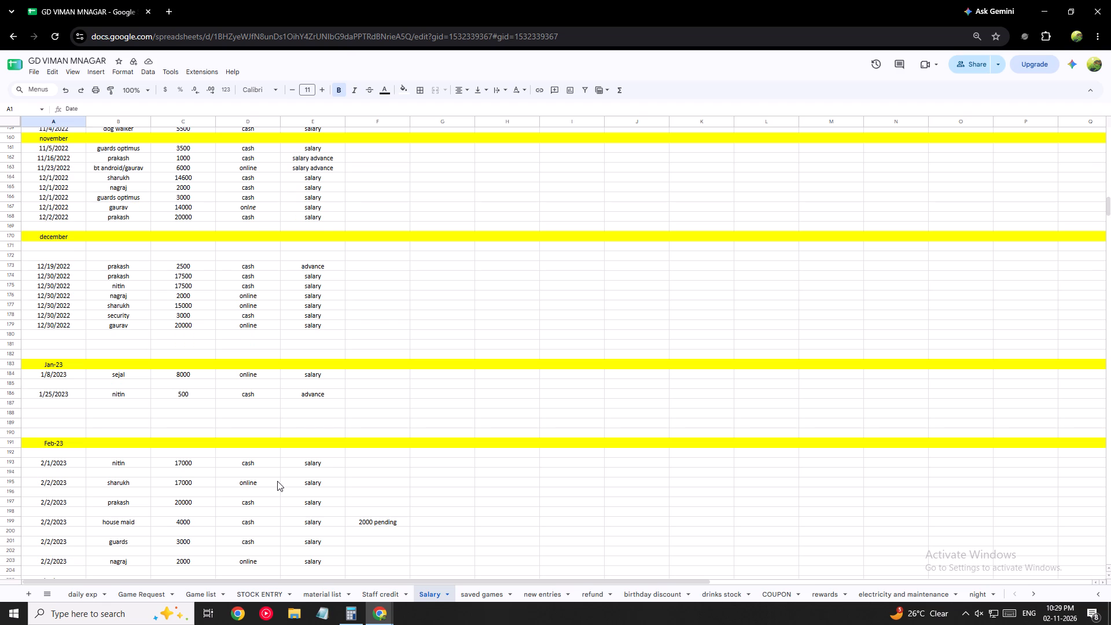
pyautogui.scroll(-2, 201, 450)
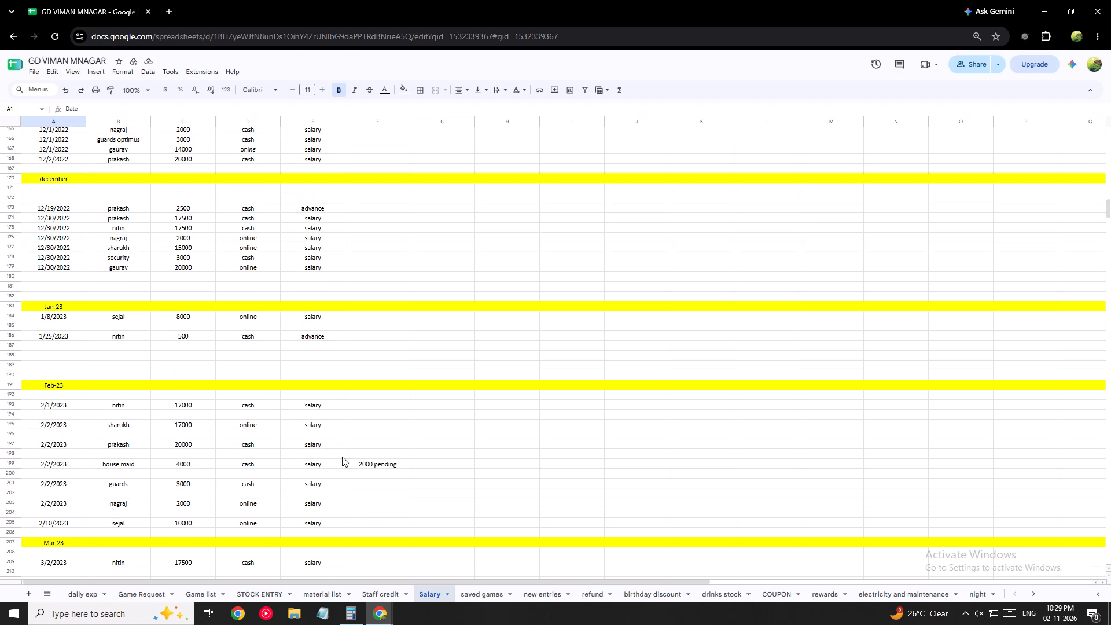
pyautogui.scroll(-4, 290, 414)
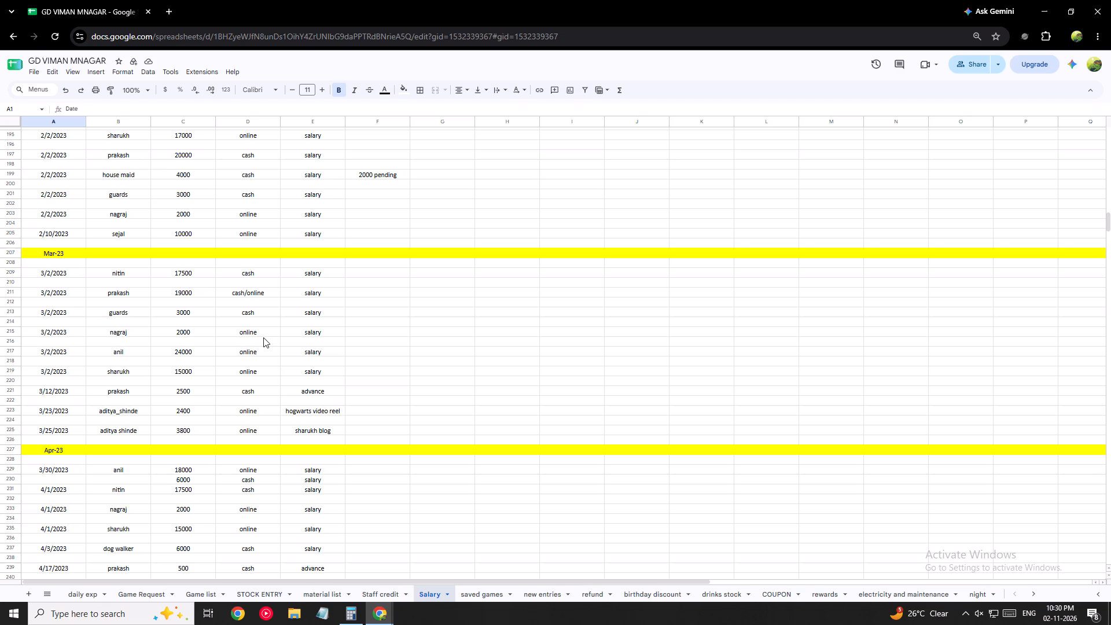
pyautogui.scroll(-2, 256, 330)
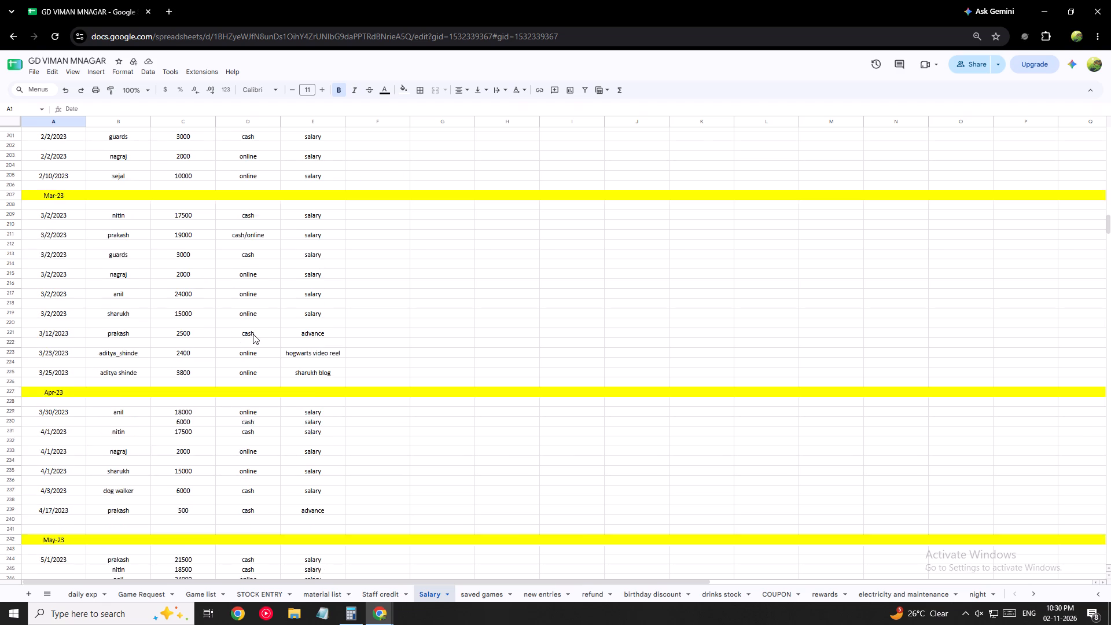
pyautogui.scroll(-10, 253, 334)
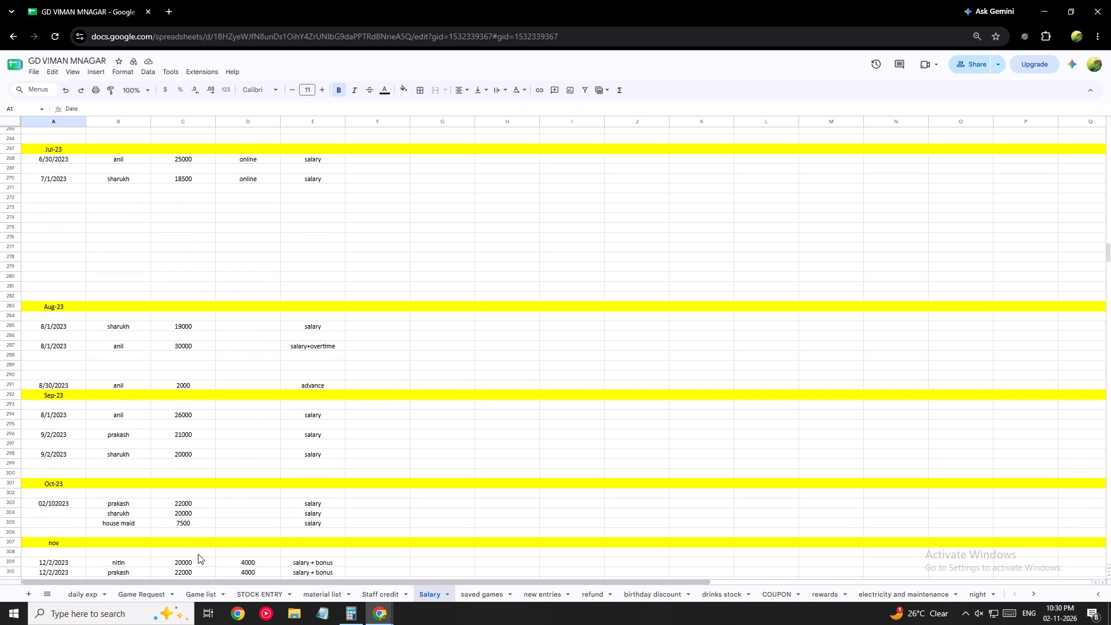
# On the daily exp sheet, enter the 11/02/26 Daily check end counts 27 for eggs, 6 for maggi and 7 for chips.
pyautogui.click(80, 589)
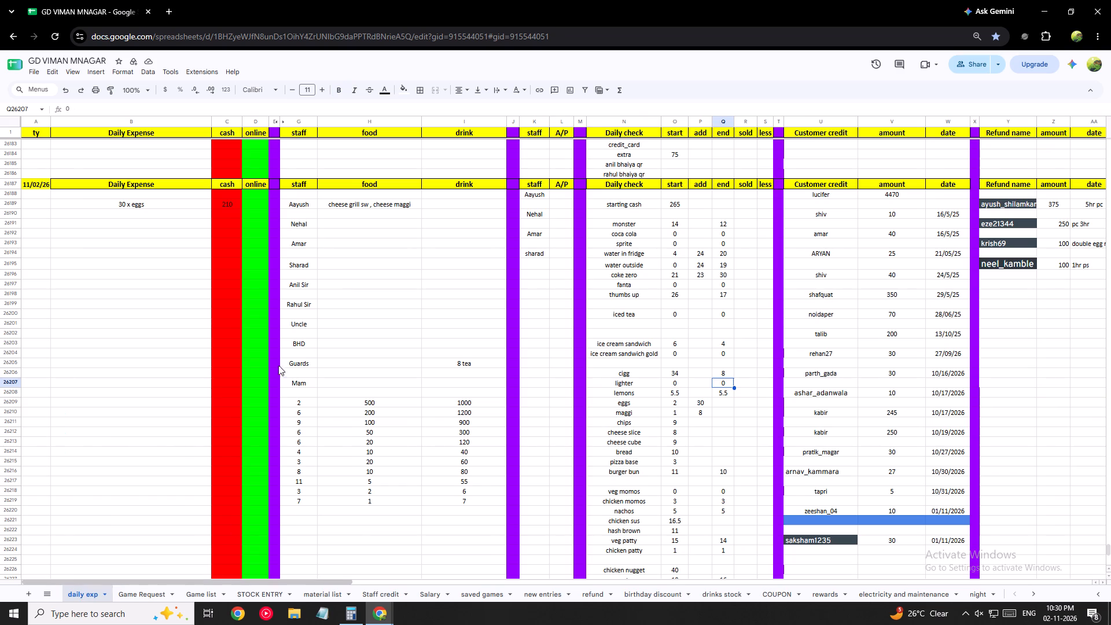
pyautogui.scroll(-2, 311, 391)
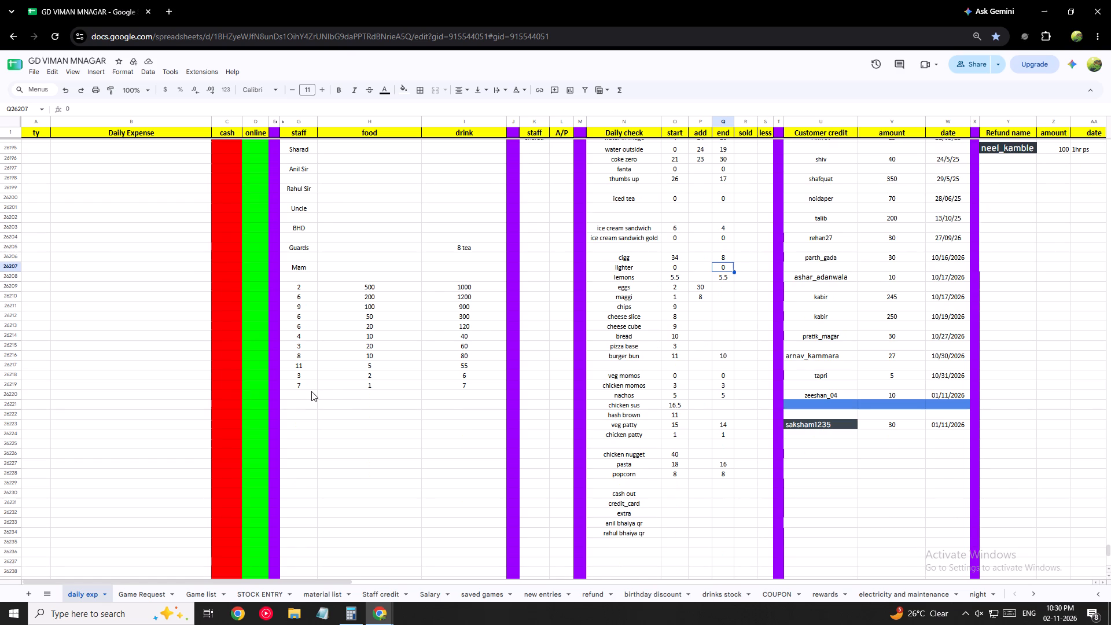
pyautogui.press('Up')
pyautogui.press('Up')
pyautogui.press('Down')
pyautogui.press('Down')
pyautogui.press('Down')
pyautogui.press('Down')
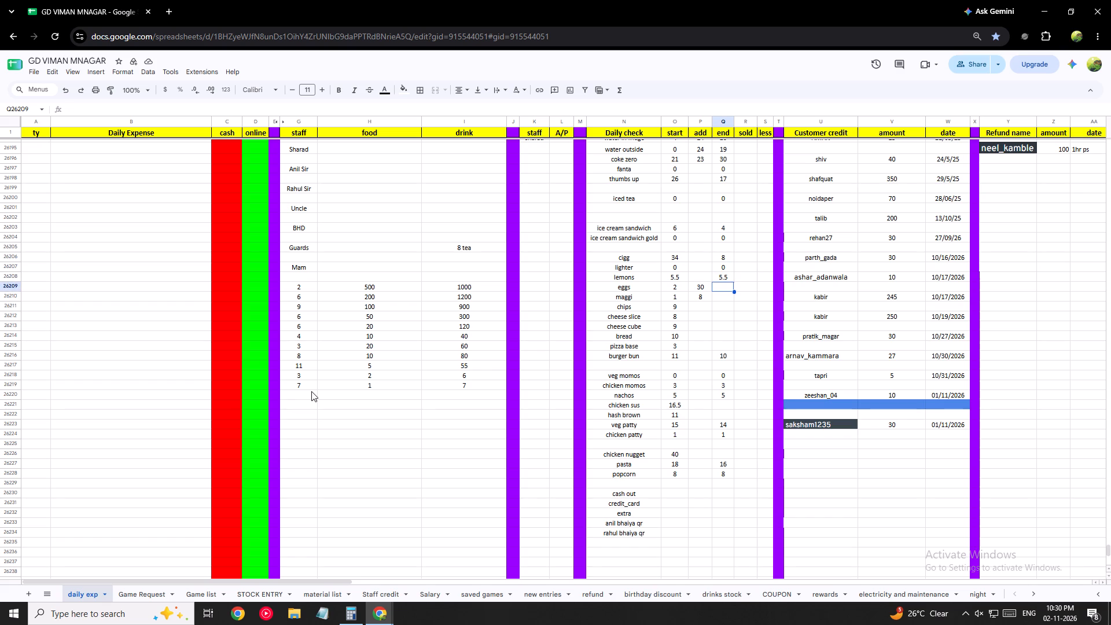
pyautogui.write('27')
pyautogui.press('Return')
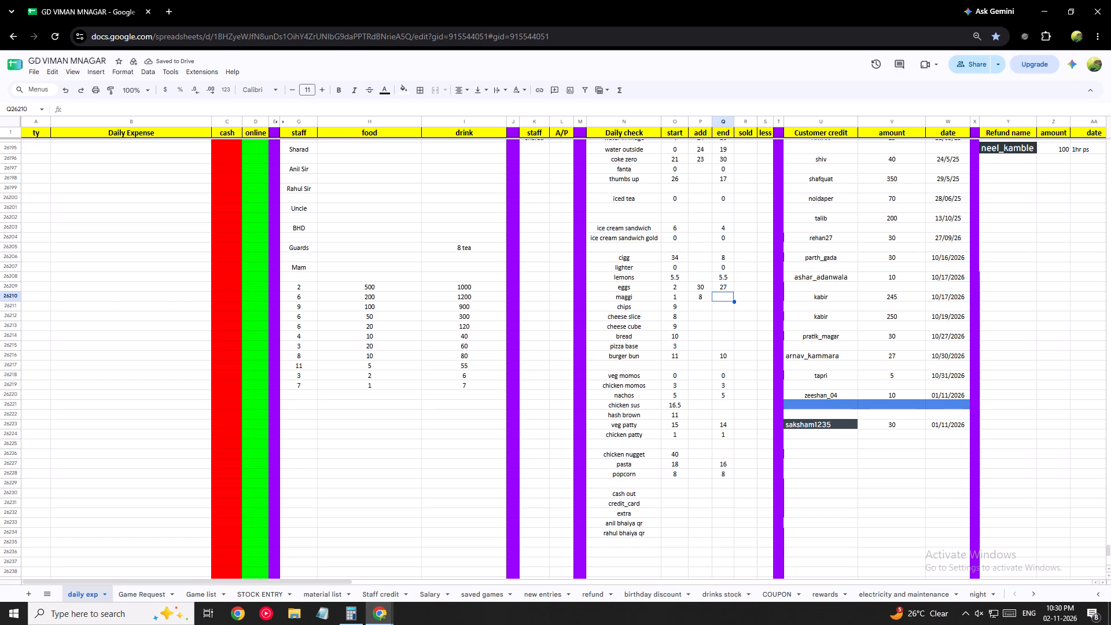
pyautogui.press('6')
pyautogui.press('Return')
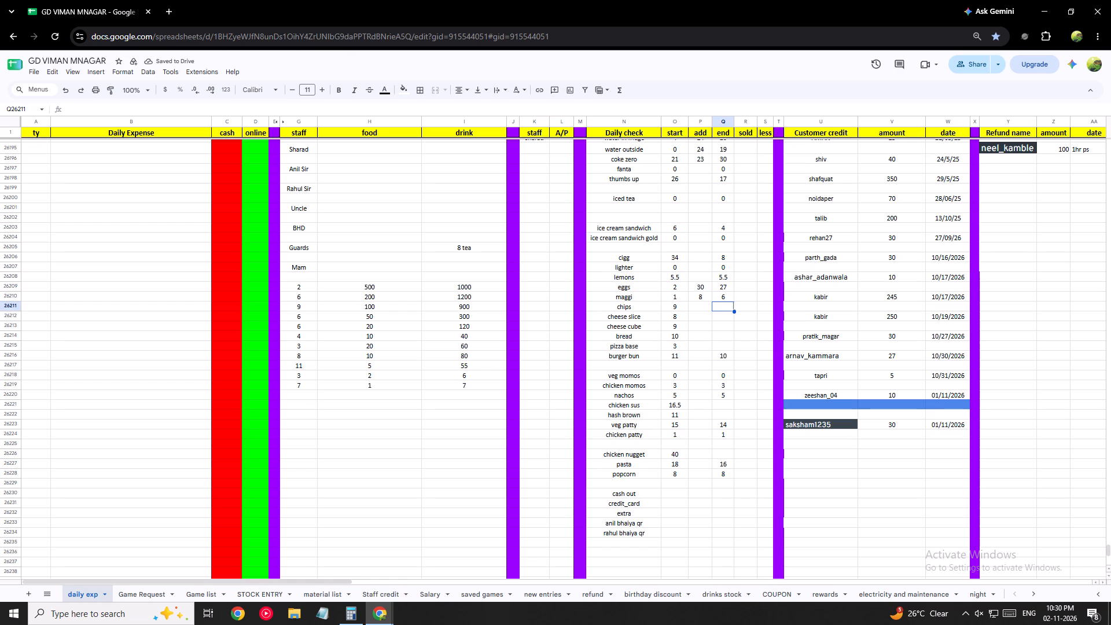
pyautogui.press('7')
pyautogui.press('Return')
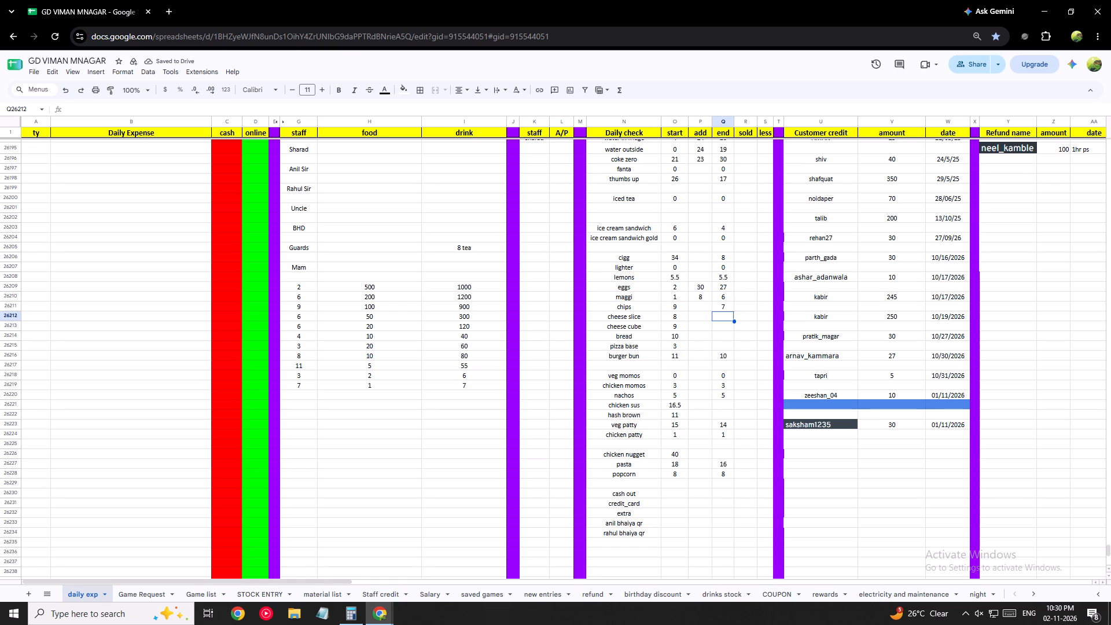
# Enter the 11/02/26 Daily check end counts 5 for cheese slice, 4 for cheese cube, 4 for bread and 1 for pizza base.
pyautogui.press('5')
pyautogui.press('Return')
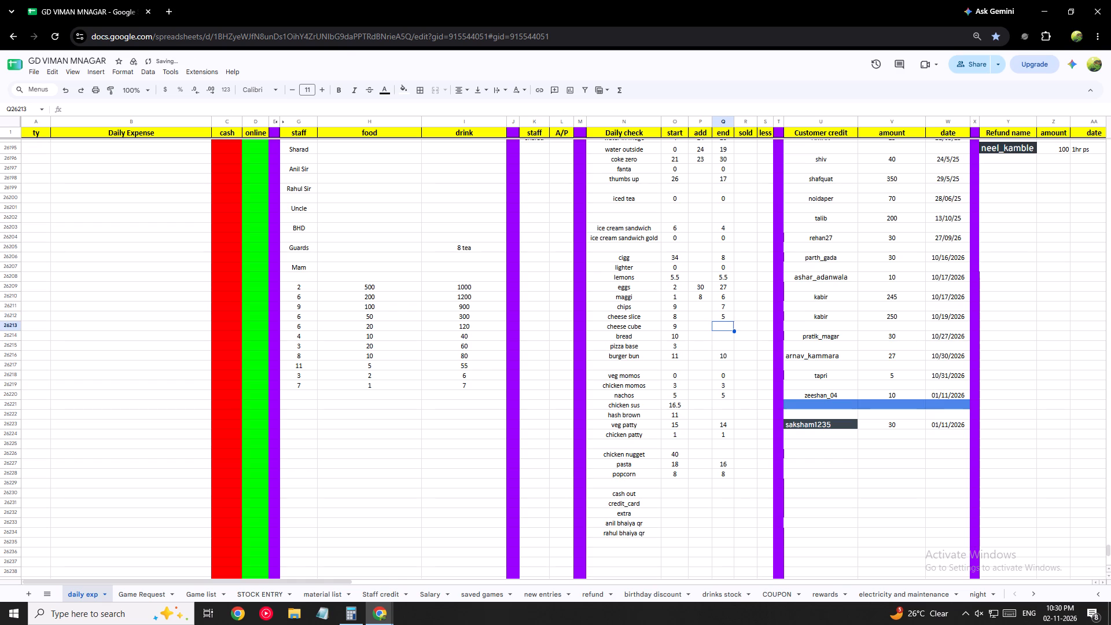
pyautogui.press('4')
pyautogui.press('Return')
pyautogui.press('4')
pyautogui.press('Return')
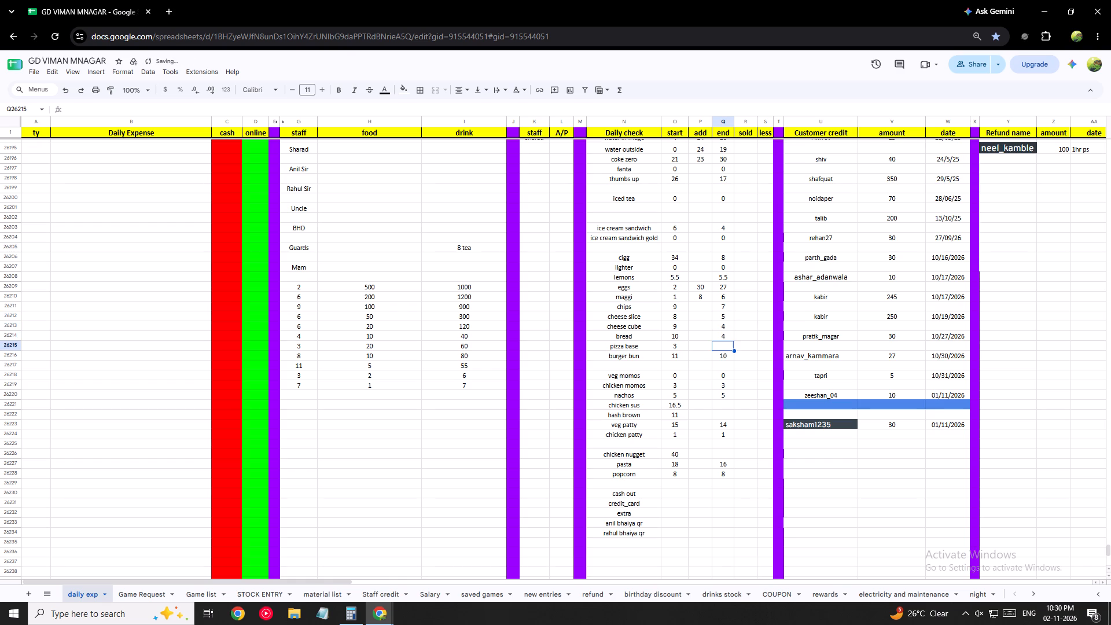
pyautogui.press('1')
pyautogui.press('Return')
# Enter the 11/02/26 Daily check end counts 15 for chicken sus, 3 for hash brown and 14 for veg patty.
pyautogui.press('Down')
pyautogui.press('Down')
pyautogui.press('Down')
pyautogui.press('Down')
pyautogui.press('Down')
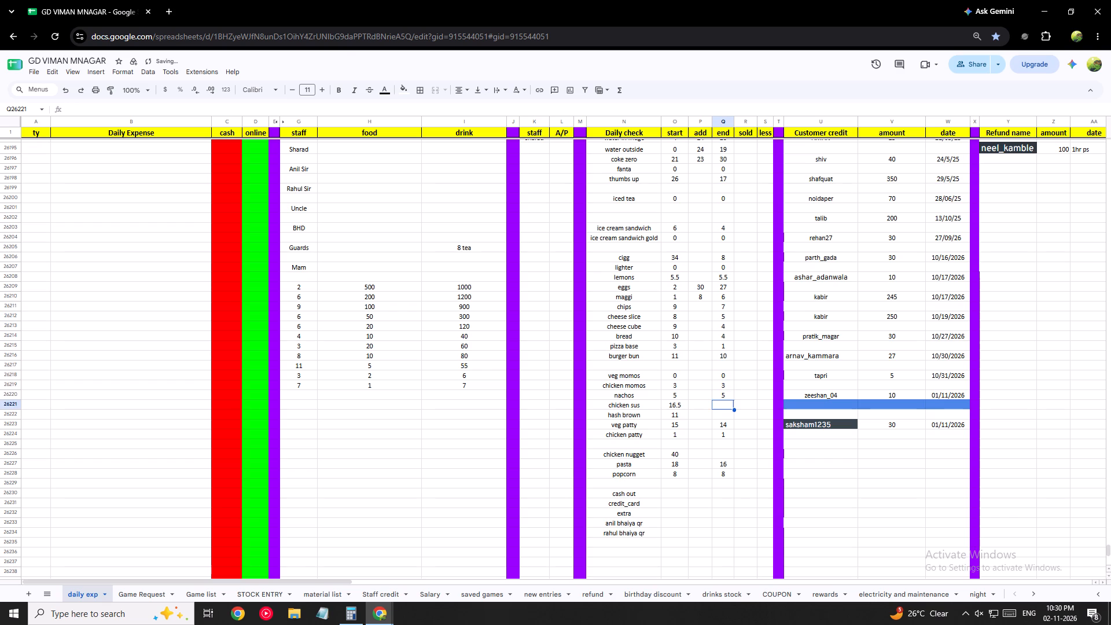
pyautogui.write('15')
pyautogui.press('Return')
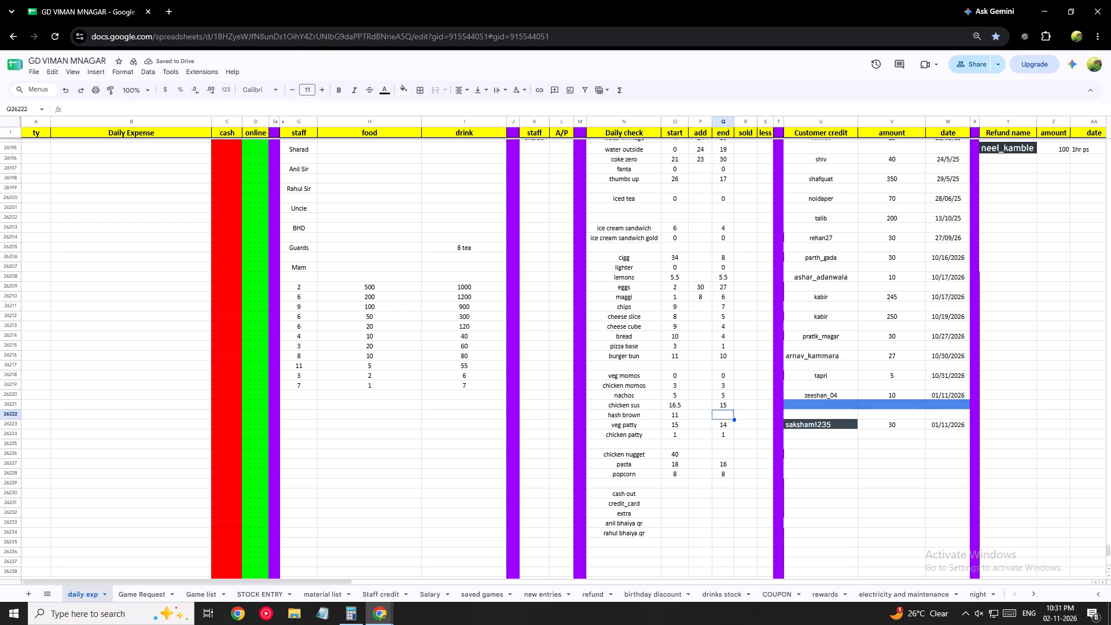
pyautogui.press('3')
pyautogui.press('Return')
pyautogui.write('14')
pyautogui.press('Return')
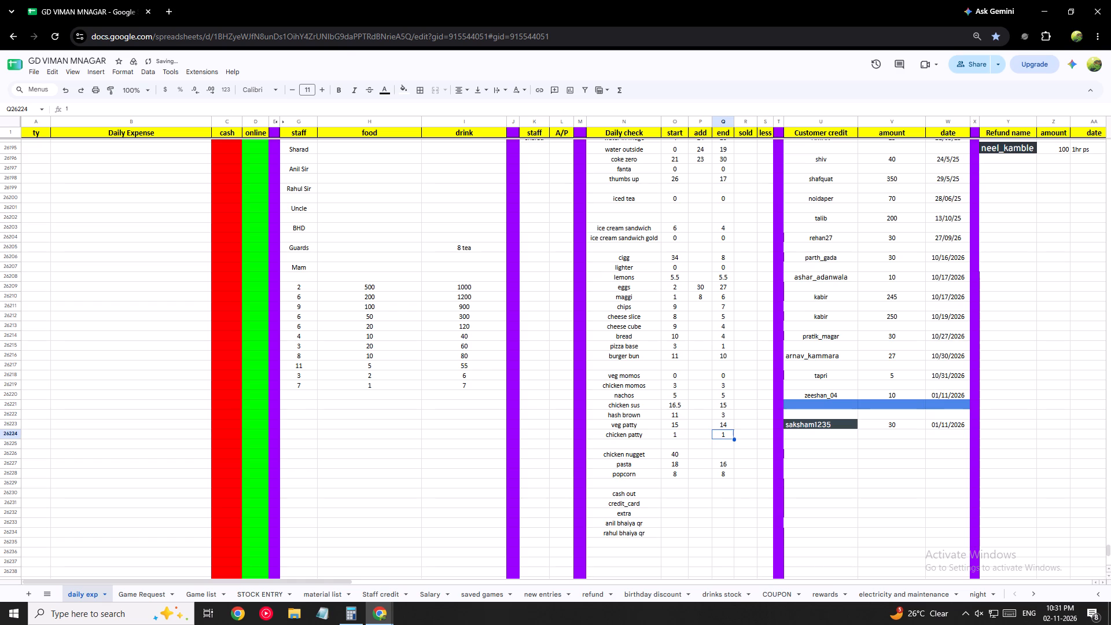
# Enter 32 as the 11/02/26 Daily check end count for chicken nugget.
pyautogui.press('Down')
pyautogui.press('Down')
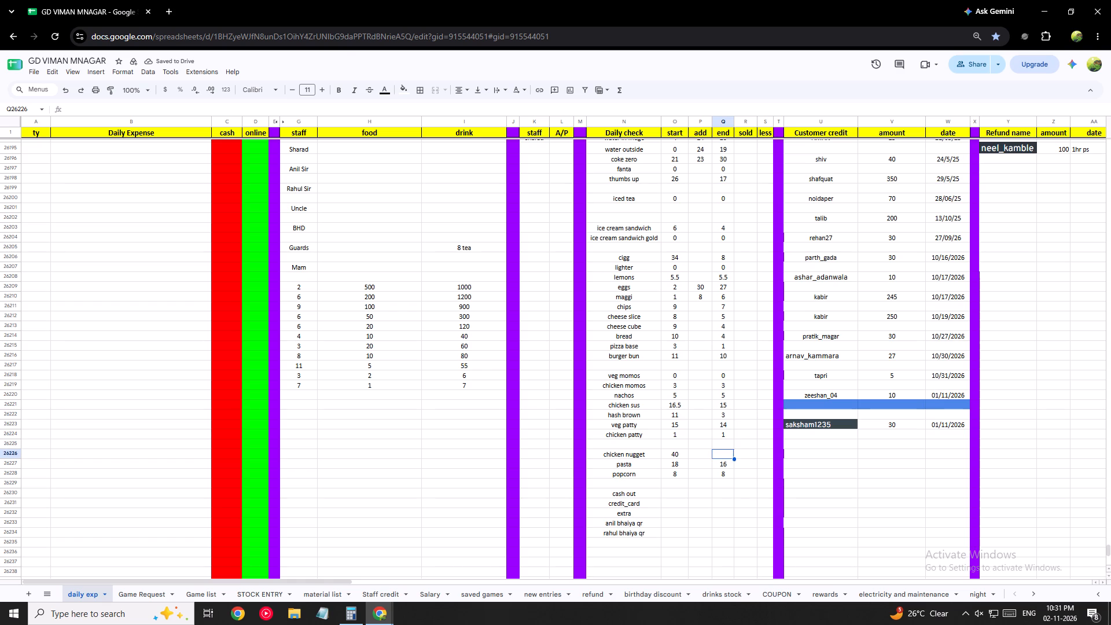
pyautogui.write('32')
pyautogui.press('Return')
pyautogui.press('Down')
pyautogui.press('Down')
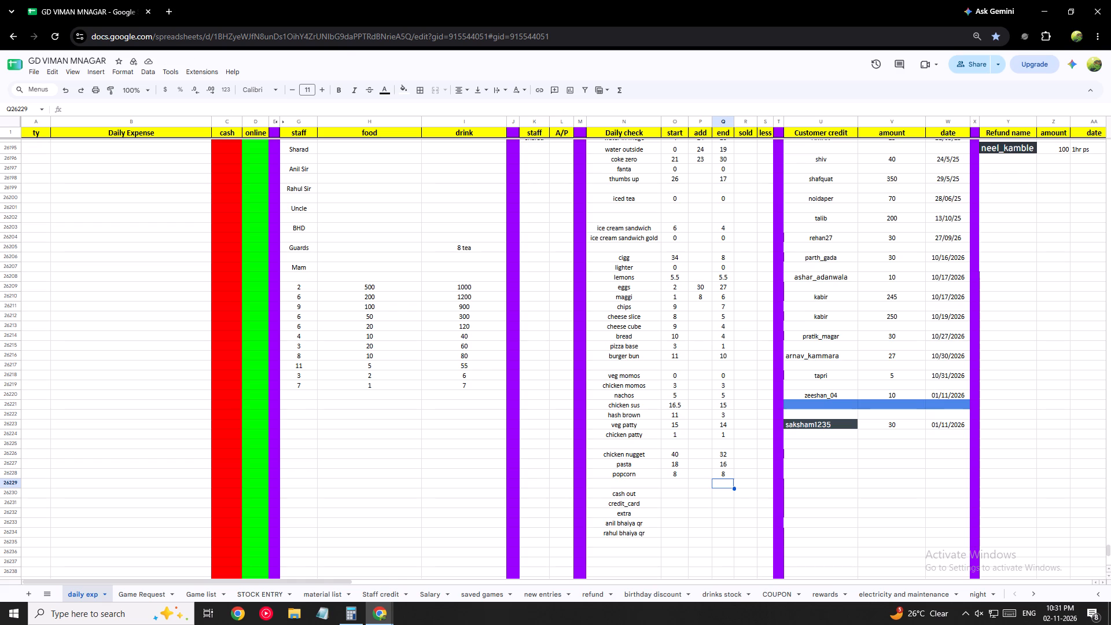
# Switch to the ggLeap PC list and examine the status and remaining time of the computers and consoles.
pyautogui.hotkey('alt', 'Tab')
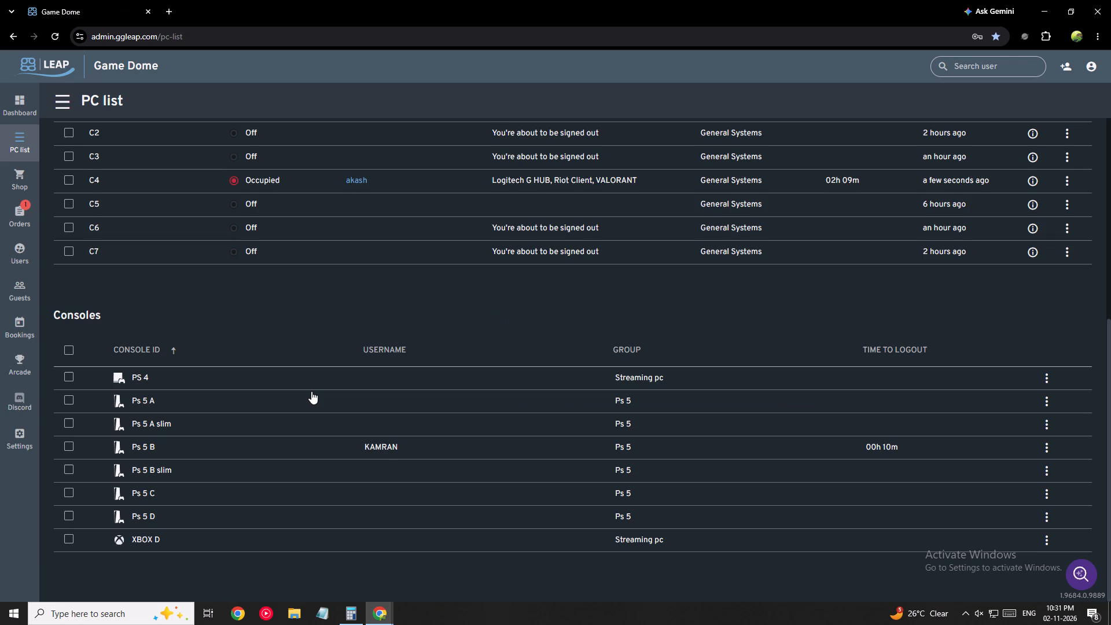
pyautogui.click(381, 624)
pyautogui.click(332, 558)
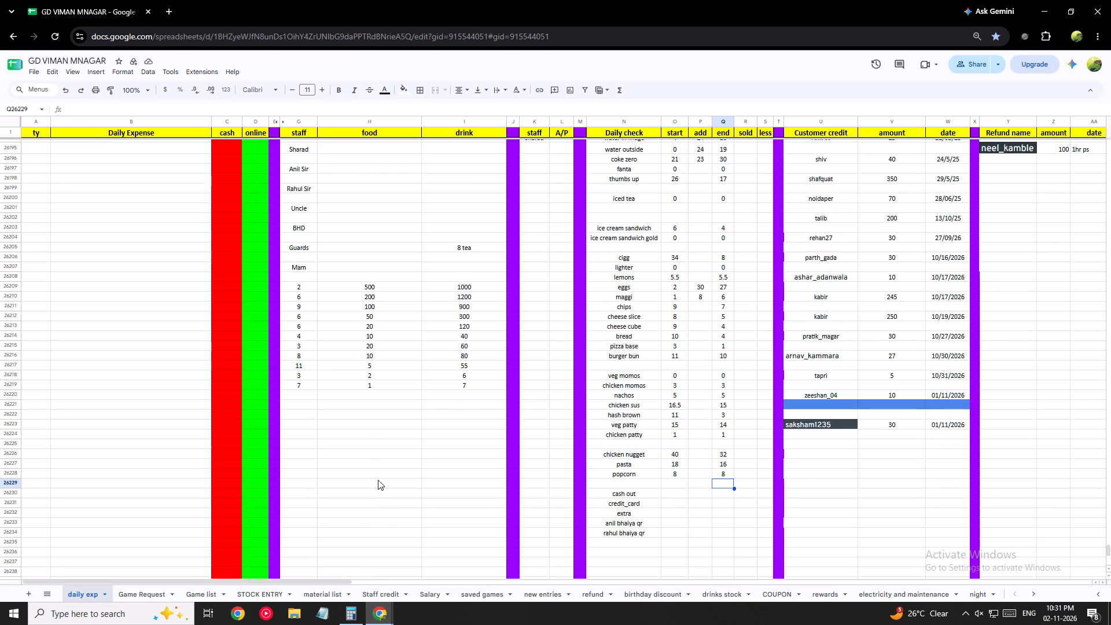
pyautogui.scroll(4, 378, 517)
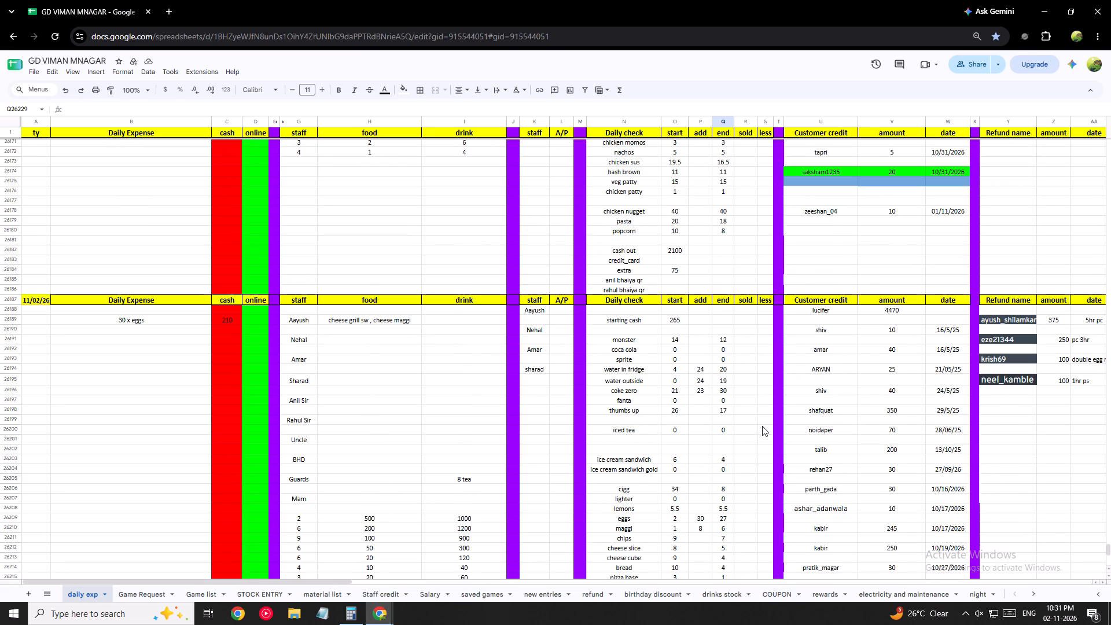
pyautogui.click(384, 618)
pyautogui.click(413, 568)
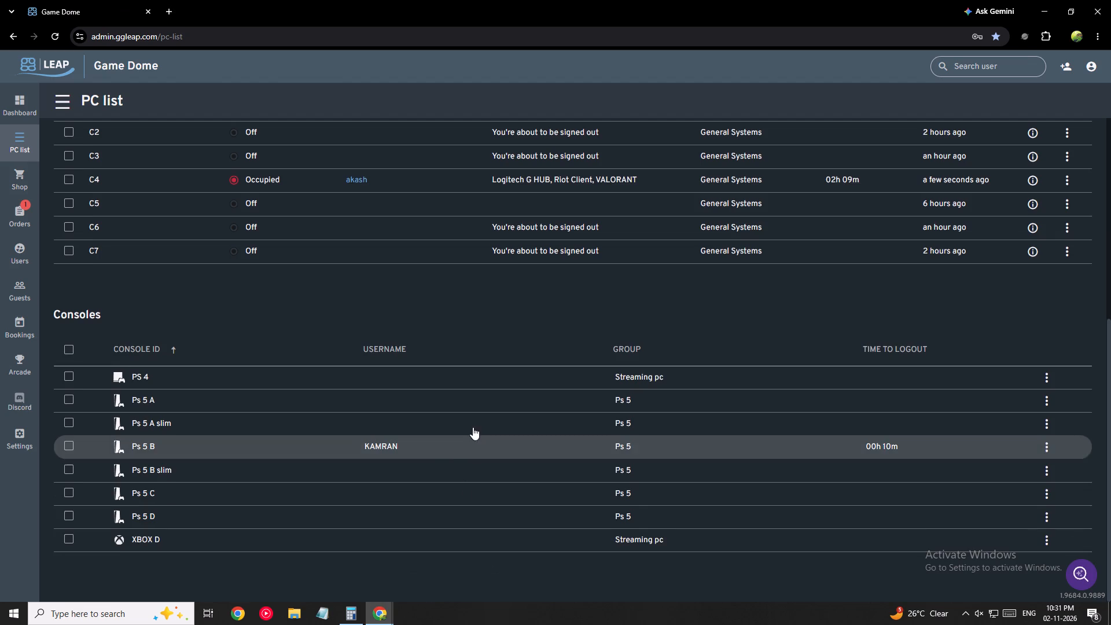
pyautogui.scroll(2, 421, 460)
pyautogui.scroll(8, 409, 415)
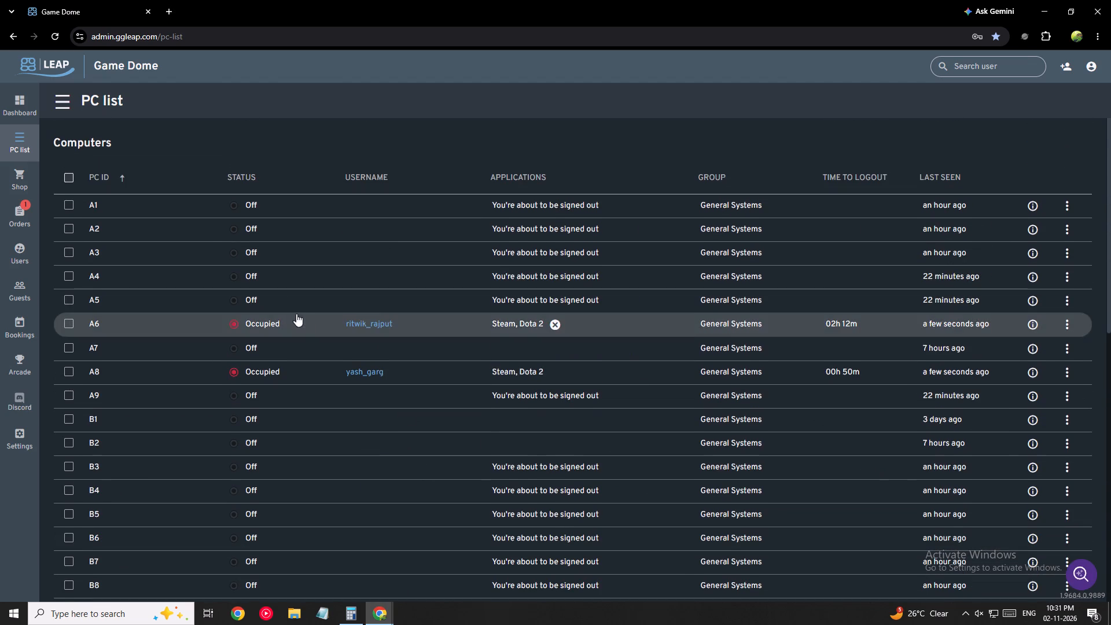
pyautogui.scroll(-3, 574, 353)
pyautogui.scroll(-3, 477, 413)
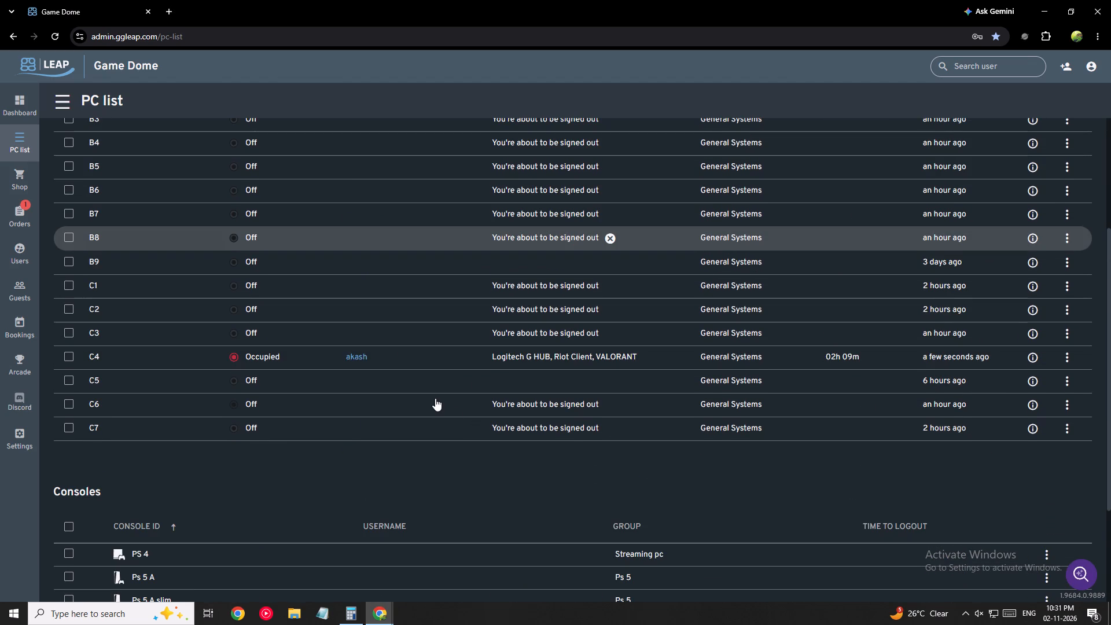
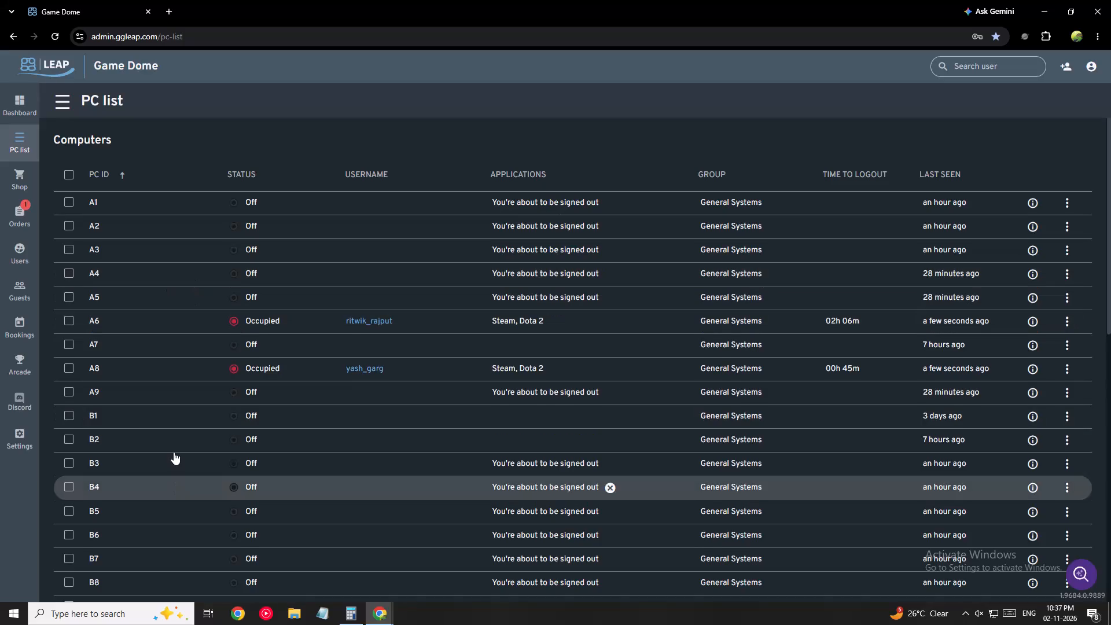
# Examine the PC list again for the occupied computers and consoles and their time to logout.
pyautogui.scroll(-7, 239, 415)
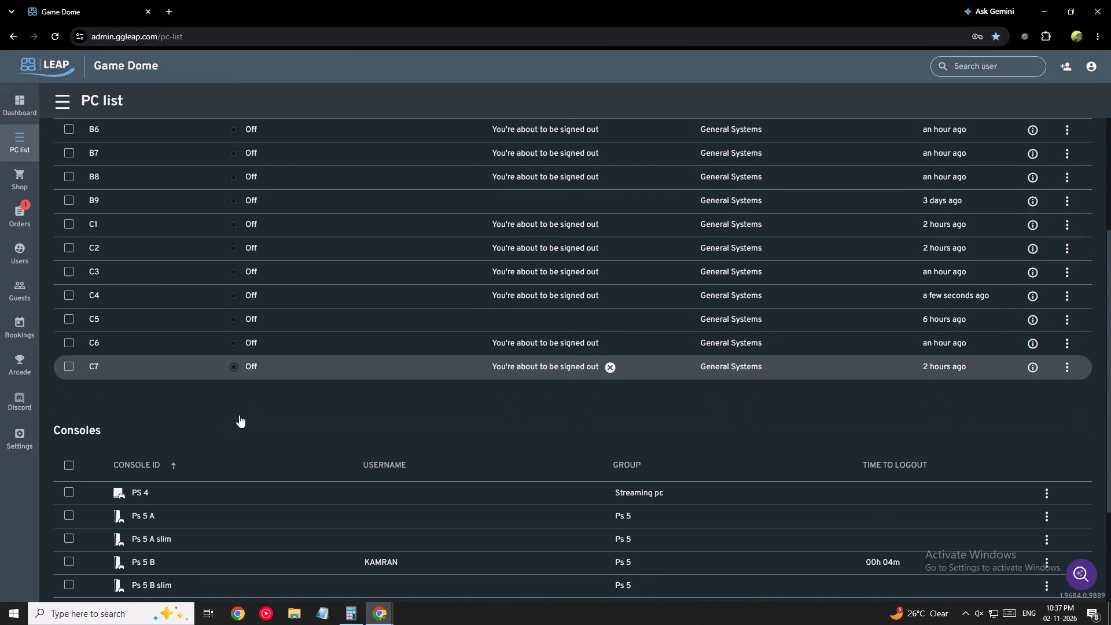
pyautogui.scroll(-6, 227, 411)
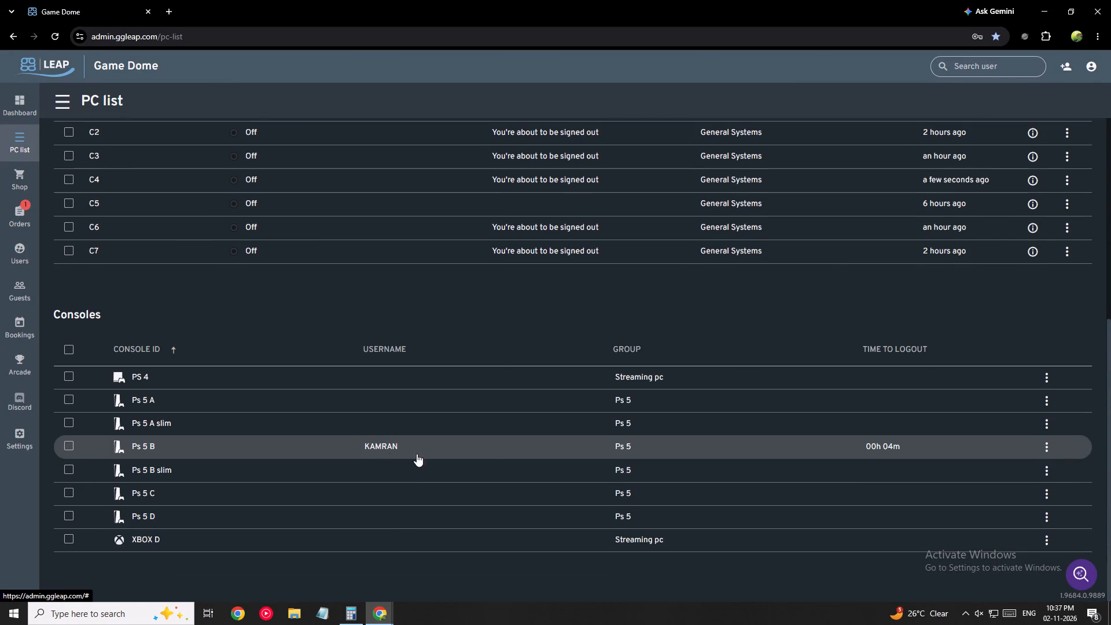
pyautogui.scroll(7, 394, 456)
pyautogui.scroll(-5, 362, 423)
pyautogui.scroll(1, 366, 512)
pyautogui.scroll(-1, 367, 521)
pyautogui.scroll(-1, 351, 478)
pyautogui.scroll(8, 350, 475)
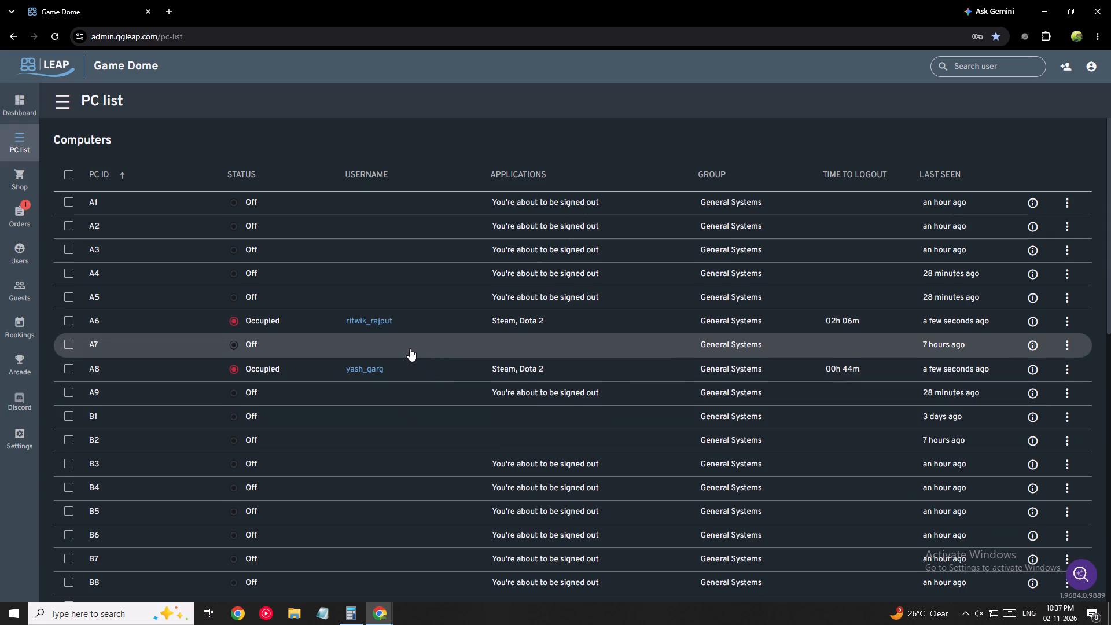
pyautogui.scroll(-9, 407, 366)
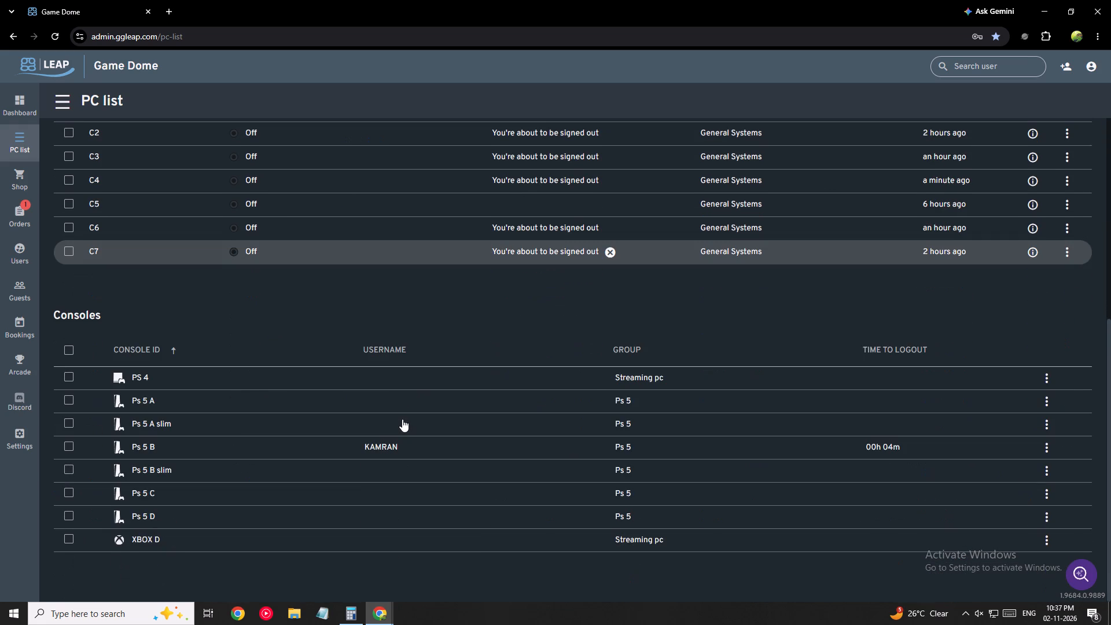
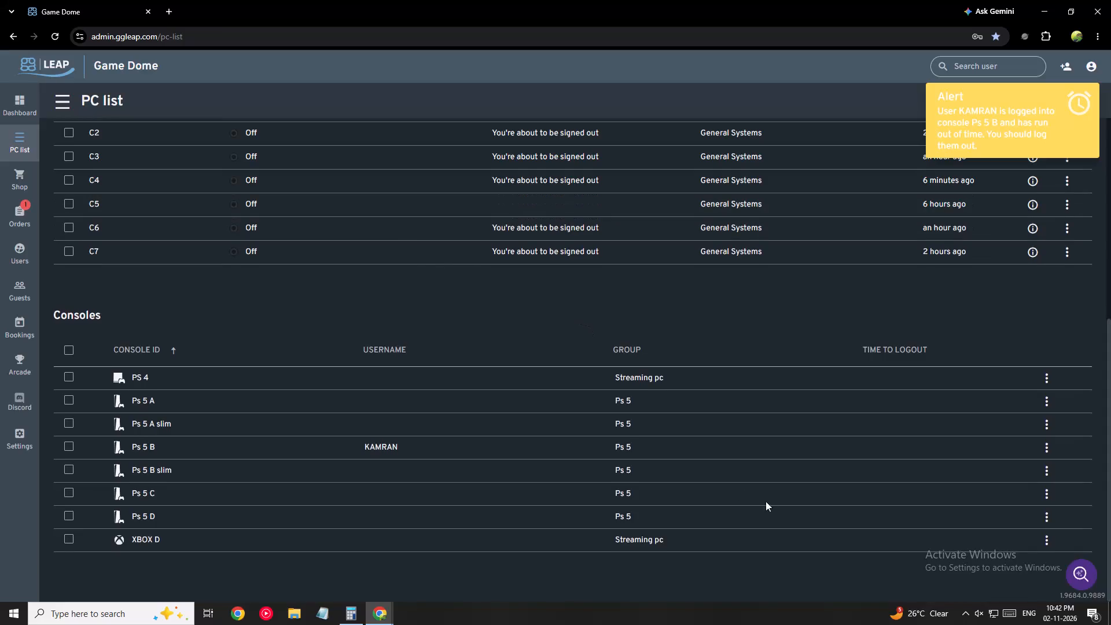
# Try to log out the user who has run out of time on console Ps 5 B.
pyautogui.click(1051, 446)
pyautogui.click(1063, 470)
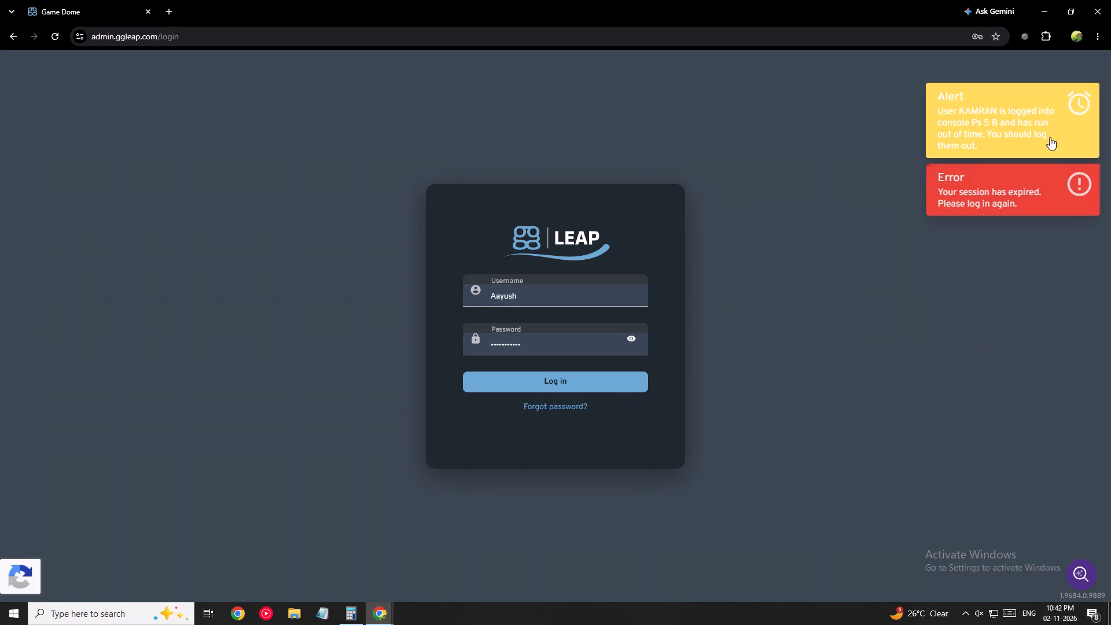
# Log back in to the admin account with the filled-in credentials.
pyautogui.click(605, 393)
pyautogui.click(606, 381)
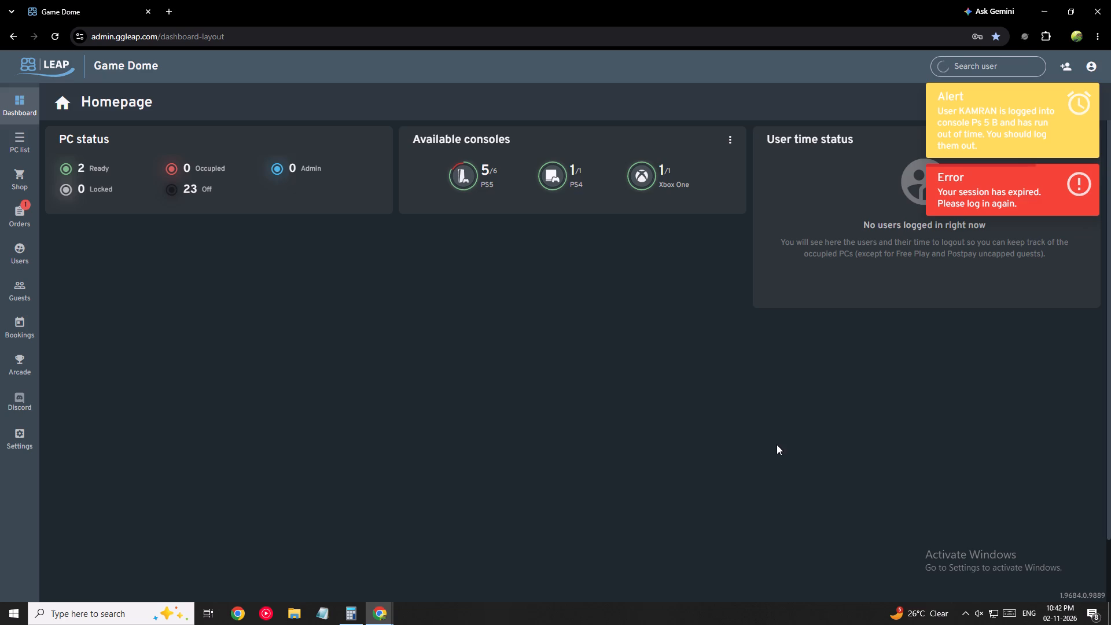
# Return to the PC list and log out the user on console Ps 5 B.
pyautogui.click(0, 144)
pyautogui.scroll(-9, 630, 396)
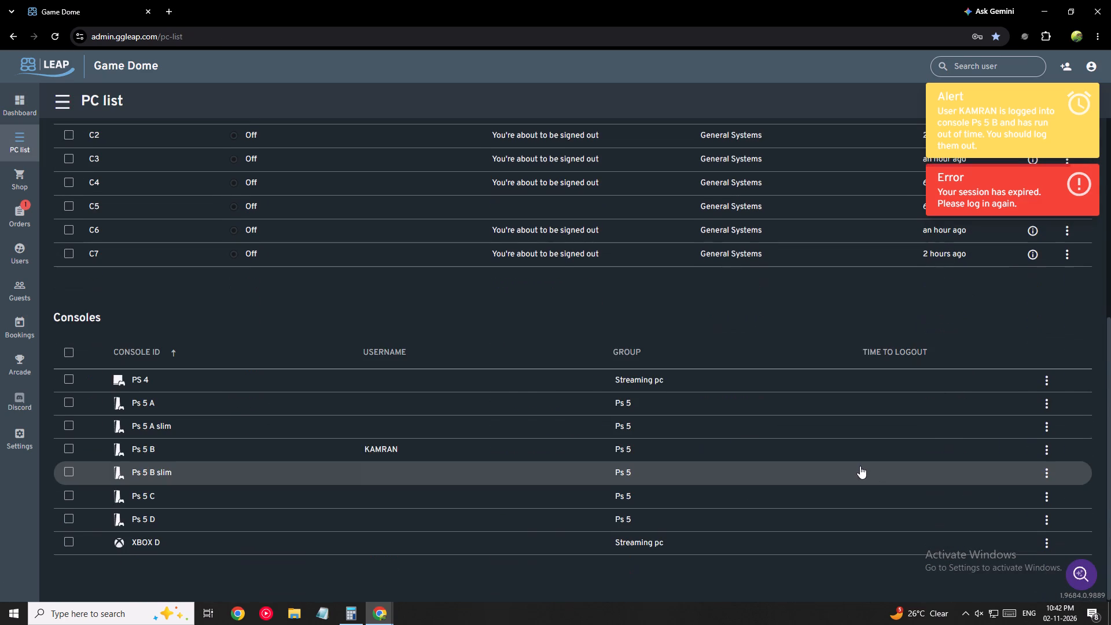
pyautogui.moveTo(1061, 447); pyautogui.dragTo(1056, 447)
pyautogui.click(1047, 448)
pyautogui.click(1053, 476)
# Select all the computers in the PC list and shut them down.
pyautogui.scroll(3, 559, 325)
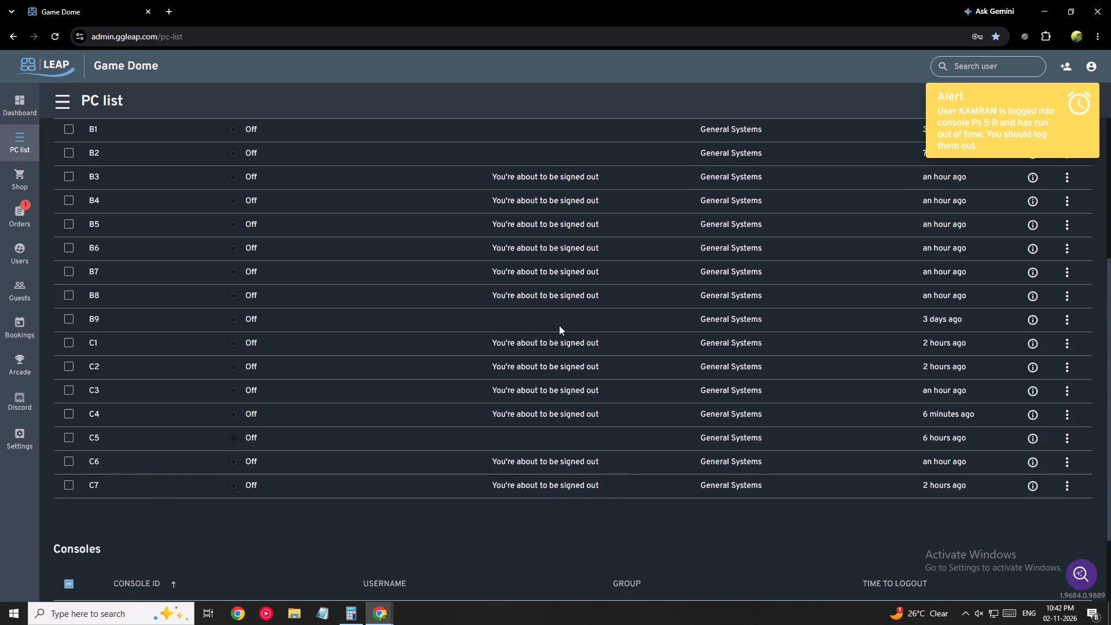
pyautogui.scroll(3, 559, 325)
pyautogui.click(972, 142)
pyautogui.scroll(3, 435, 347)
pyautogui.doubleClick(61, 181)
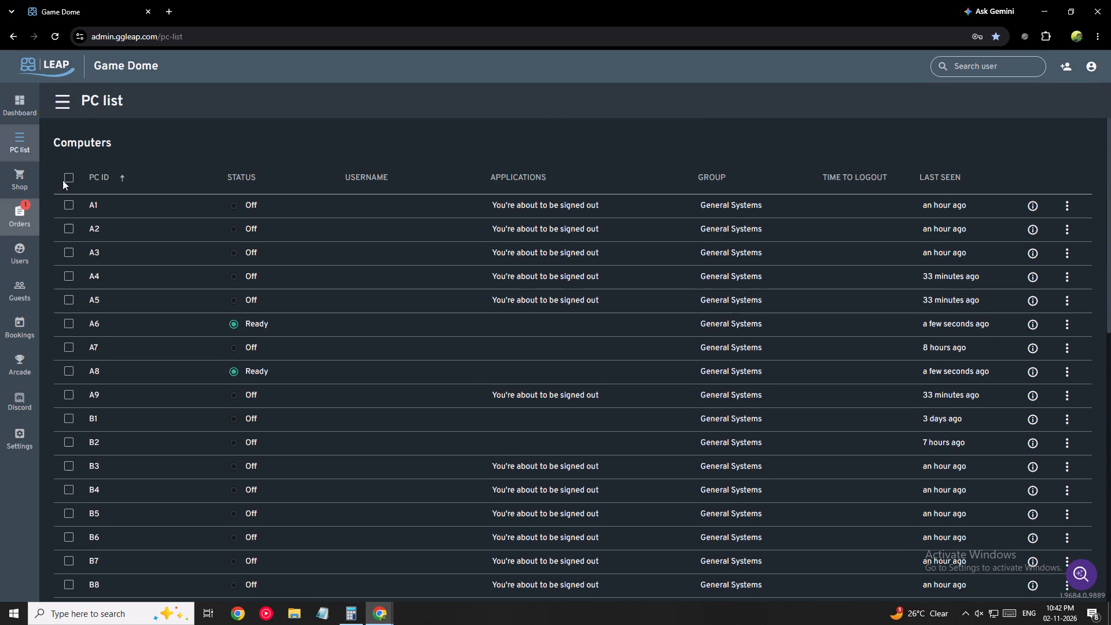
pyautogui.click(67, 179)
pyautogui.click(957, 144)
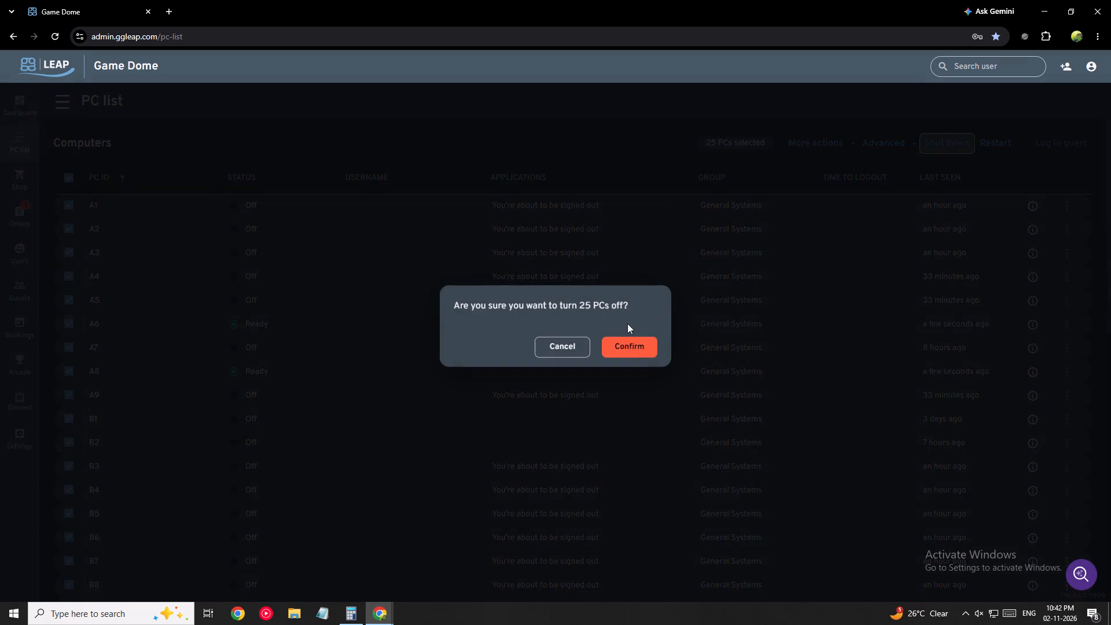
pyautogui.click(620, 343)
# Clear the selection of all the computers in the PC list.
pyautogui.doubleClick(71, 175)
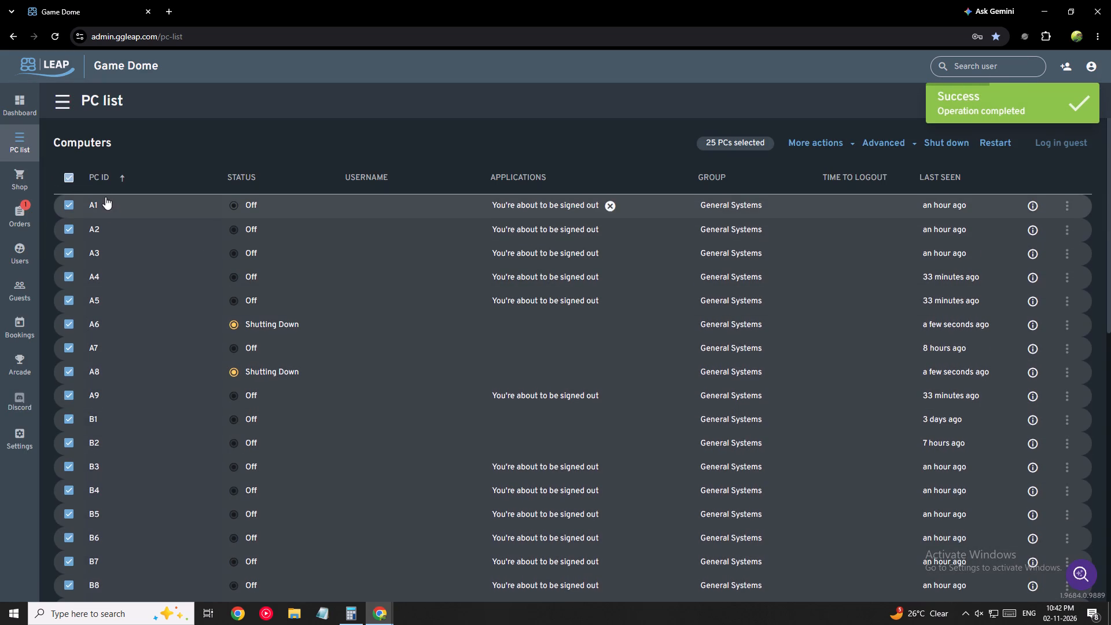
pyautogui.click(73, 177)
pyautogui.scroll(-4, 251, 256)
pyautogui.scroll(4, 203, 262)
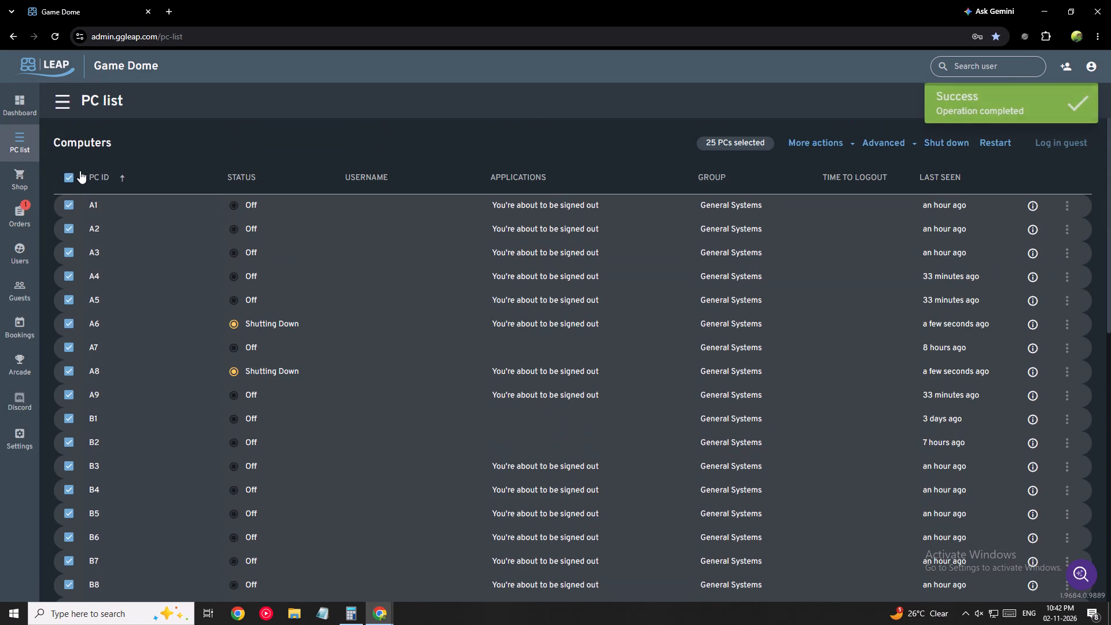
pyautogui.click(64, 175)
pyautogui.click(67, 176)
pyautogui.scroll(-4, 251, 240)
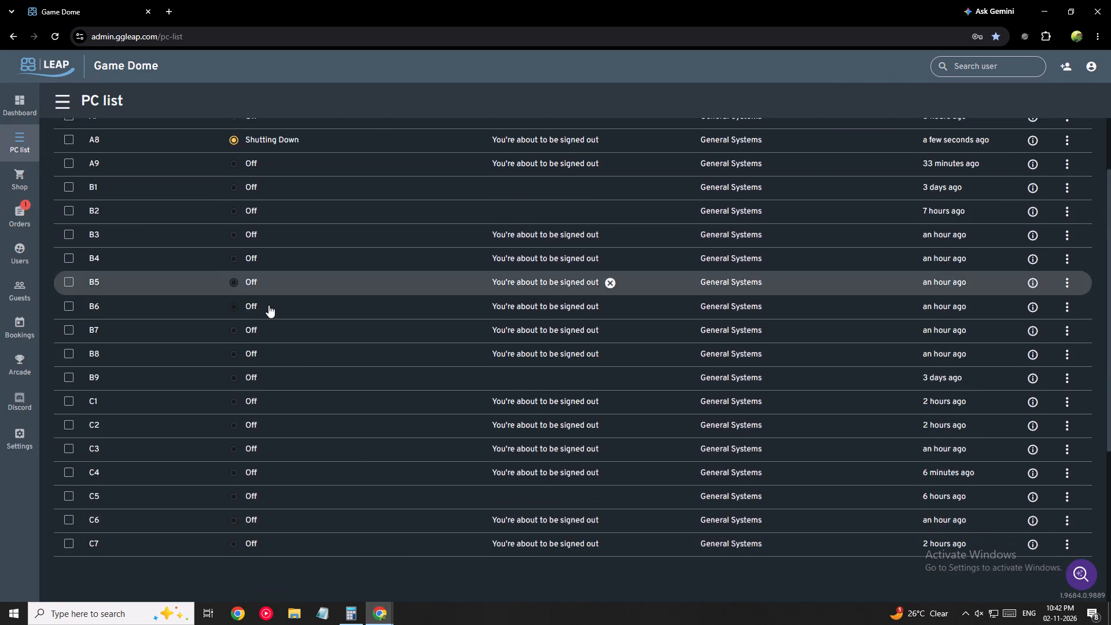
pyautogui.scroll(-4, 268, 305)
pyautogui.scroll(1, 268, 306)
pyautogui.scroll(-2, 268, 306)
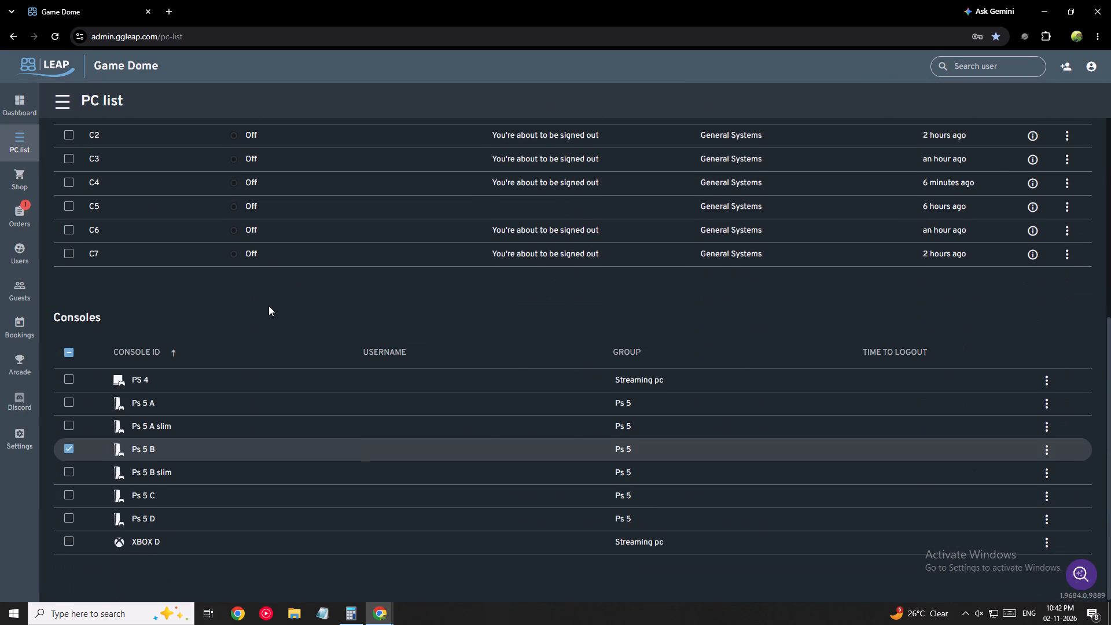
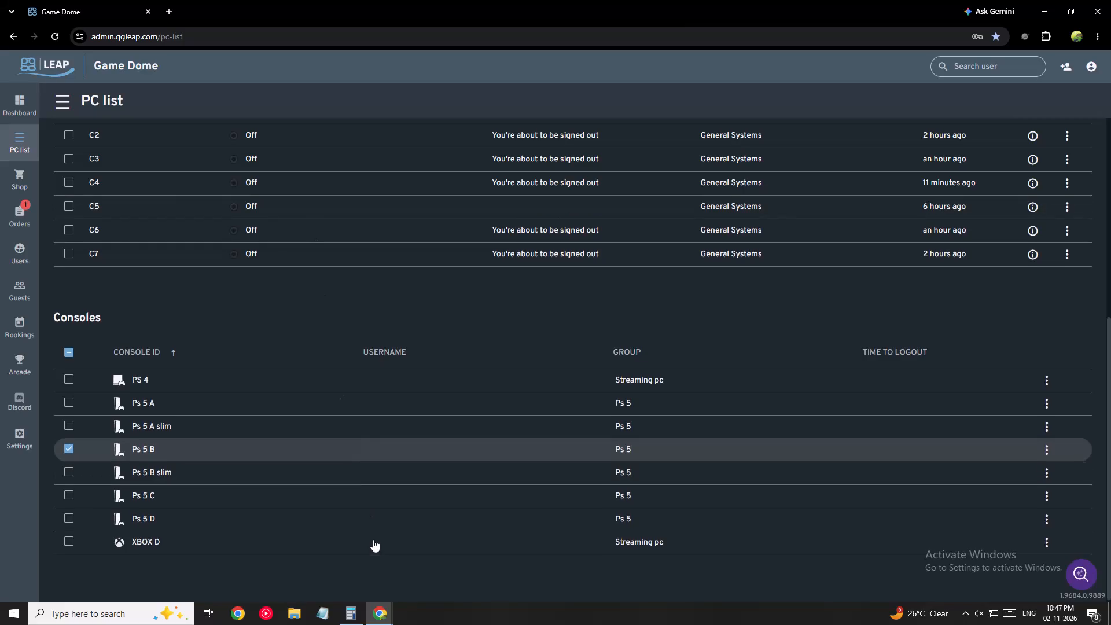
# Switch to the daily expense spreadsheet and shorten Aayush's food entry for 11/02/26 to "cheese grill sw".
pyautogui.click(377, 624)
pyautogui.click(334, 565)
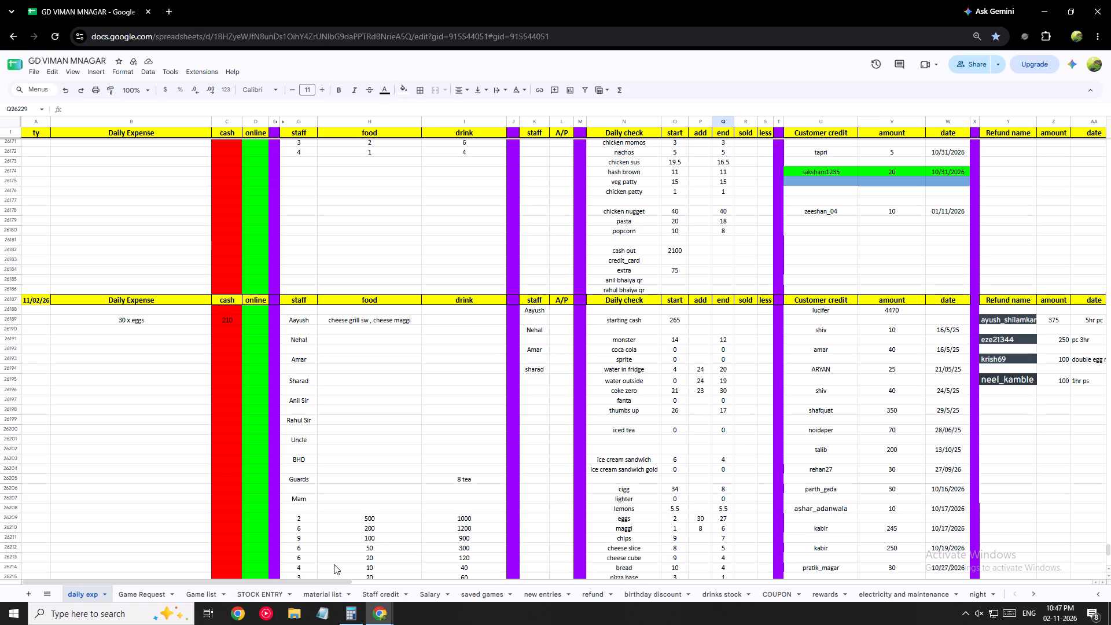
pyautogui.doubleClick(395, 319)
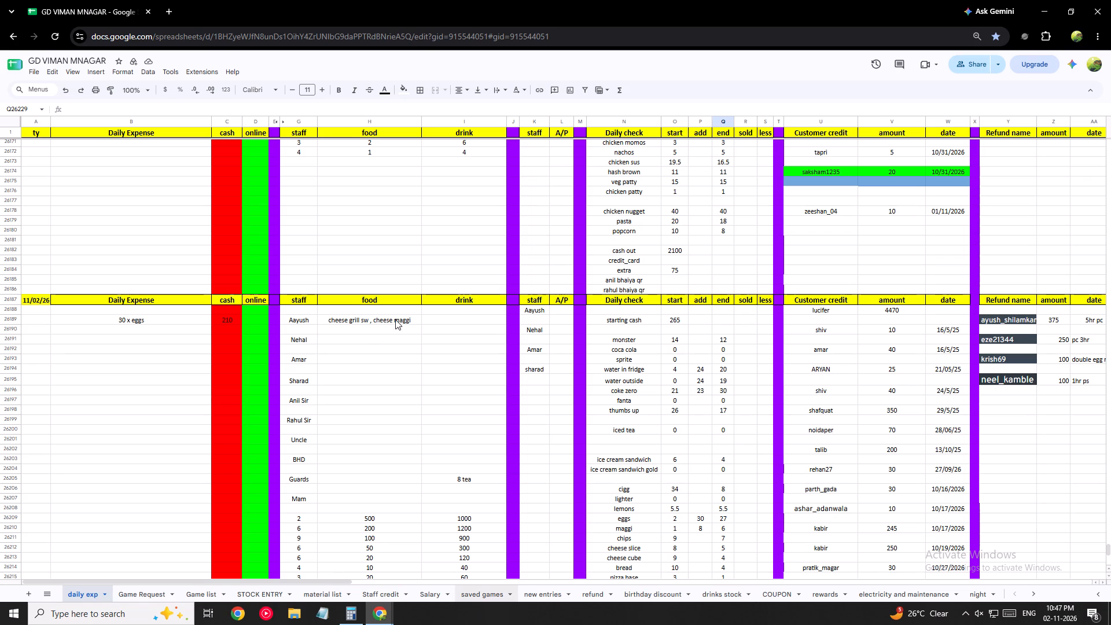
pyautogui.press('BackSpace')
pyautogui.press('BackSpace')
pyautogui.press('BackSpace')
pyautogui.press('BackSpace')
pyautogui.press('BackSpace')
pyautogui.press('BackSpace')
pyautogui.press('BackSpace')
pyautogui.press('BackSpace')
pyautogui.press('BackSpace')
pyautogui.press('BackSpace')
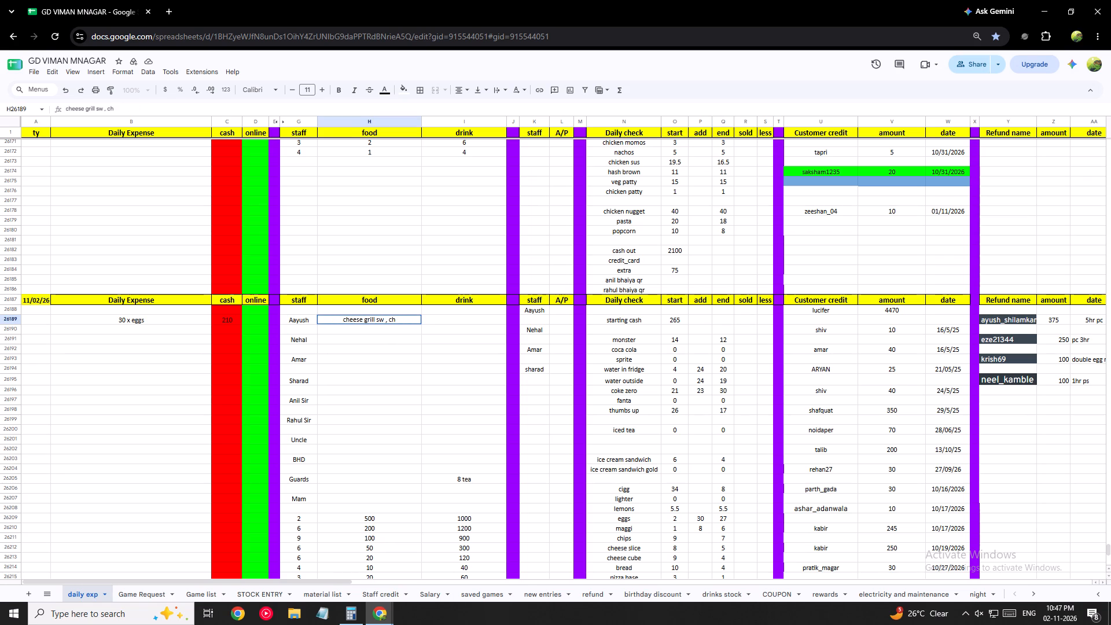
pyautogui.press('BackSpace')
pyautogui.press('BackSpace')
pyautogui.press('BackSpace')
pyautogui.press('BackSpace')
pyautogui.press('Return')
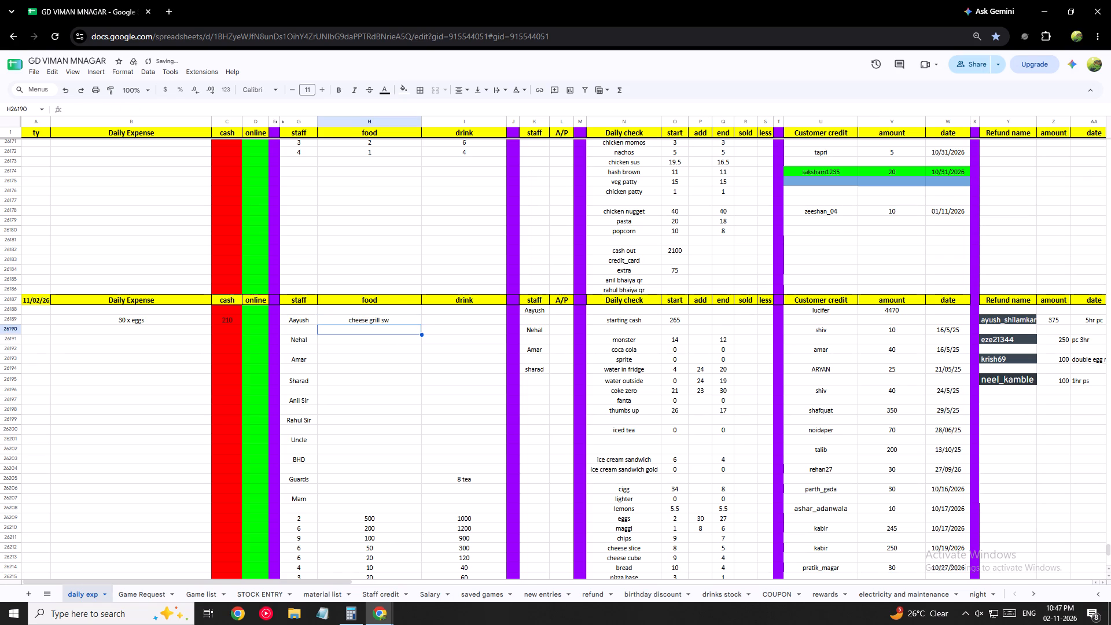
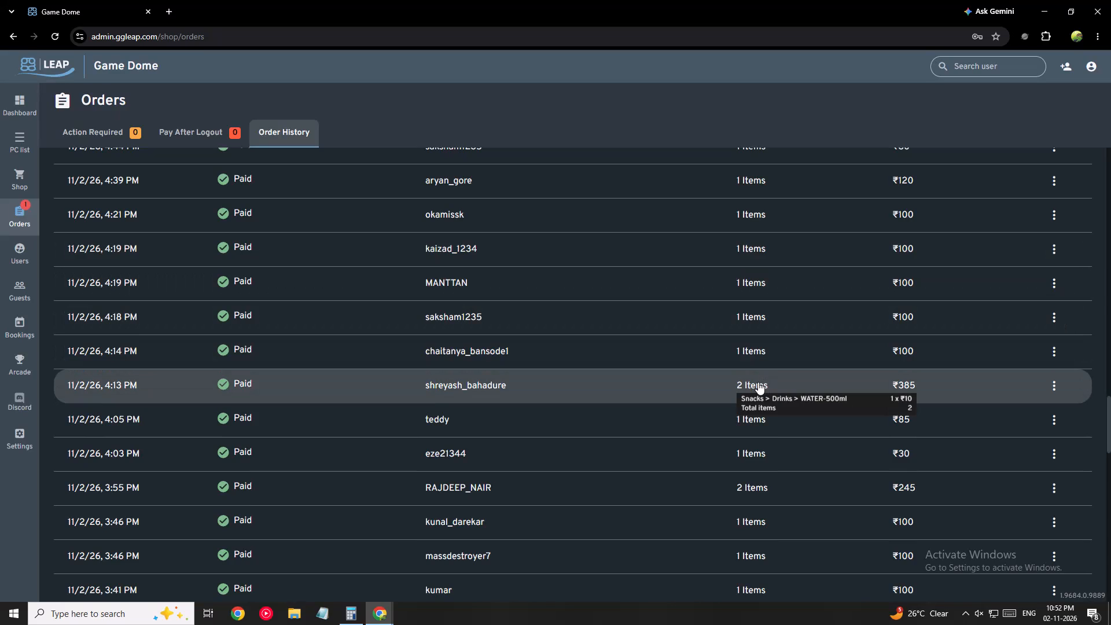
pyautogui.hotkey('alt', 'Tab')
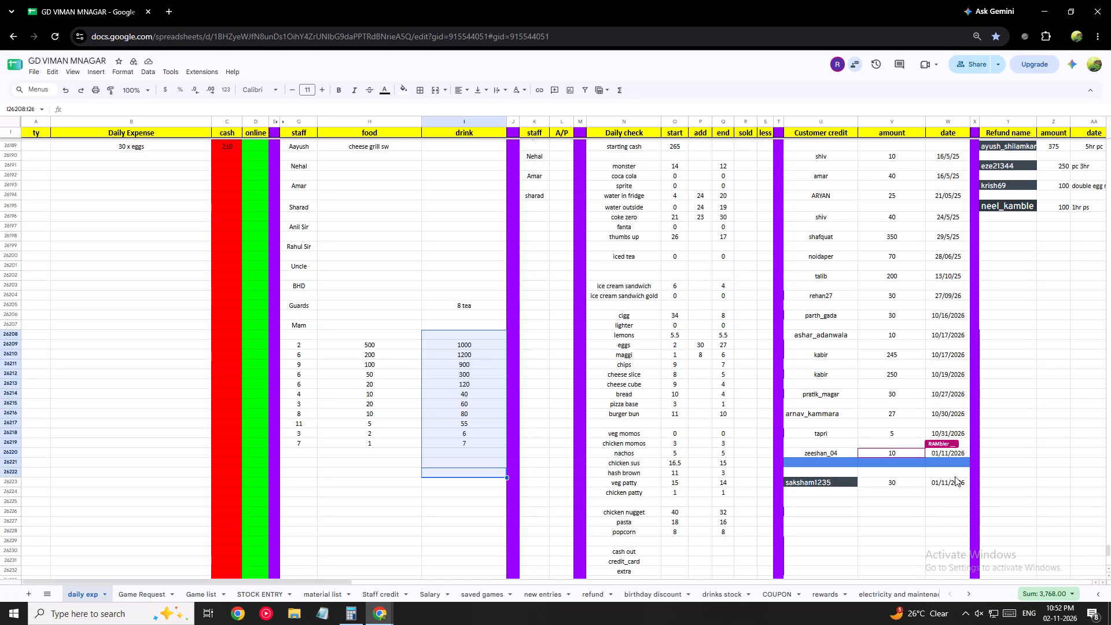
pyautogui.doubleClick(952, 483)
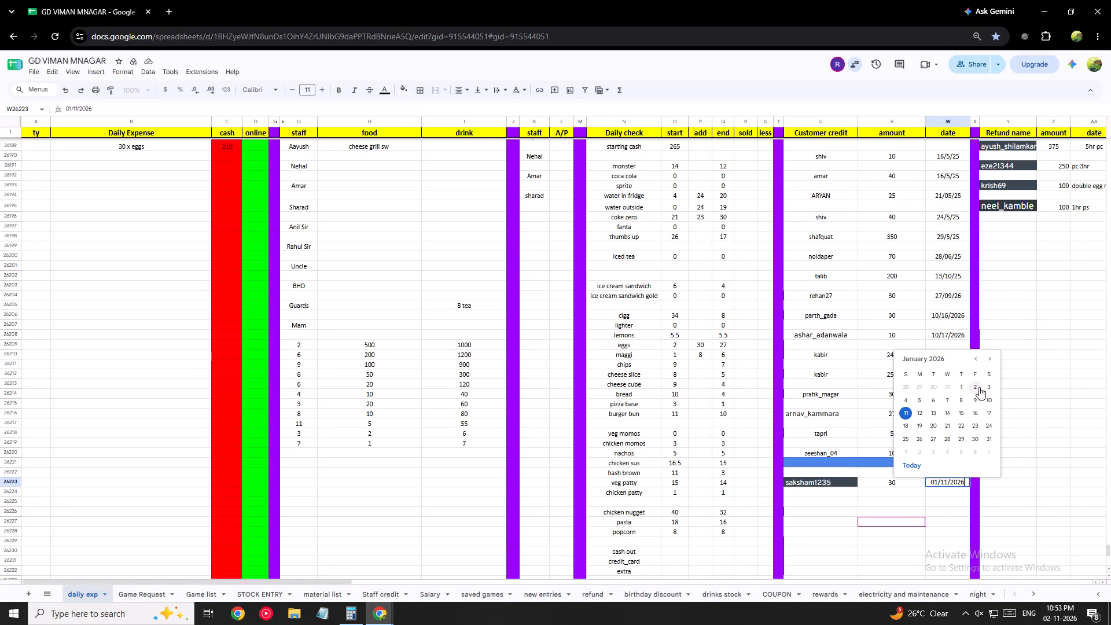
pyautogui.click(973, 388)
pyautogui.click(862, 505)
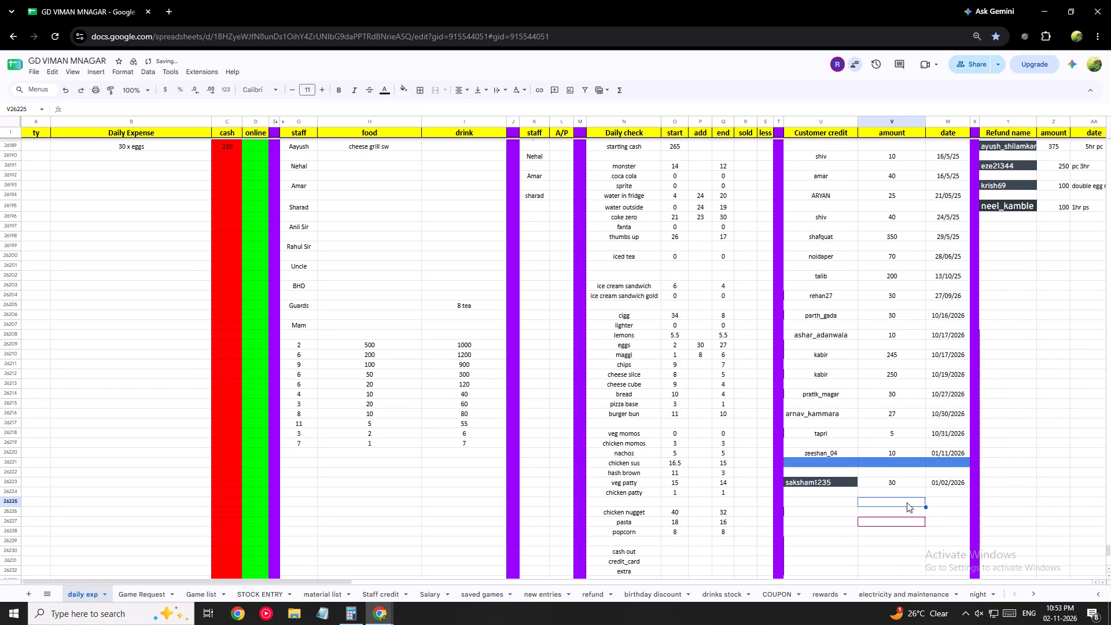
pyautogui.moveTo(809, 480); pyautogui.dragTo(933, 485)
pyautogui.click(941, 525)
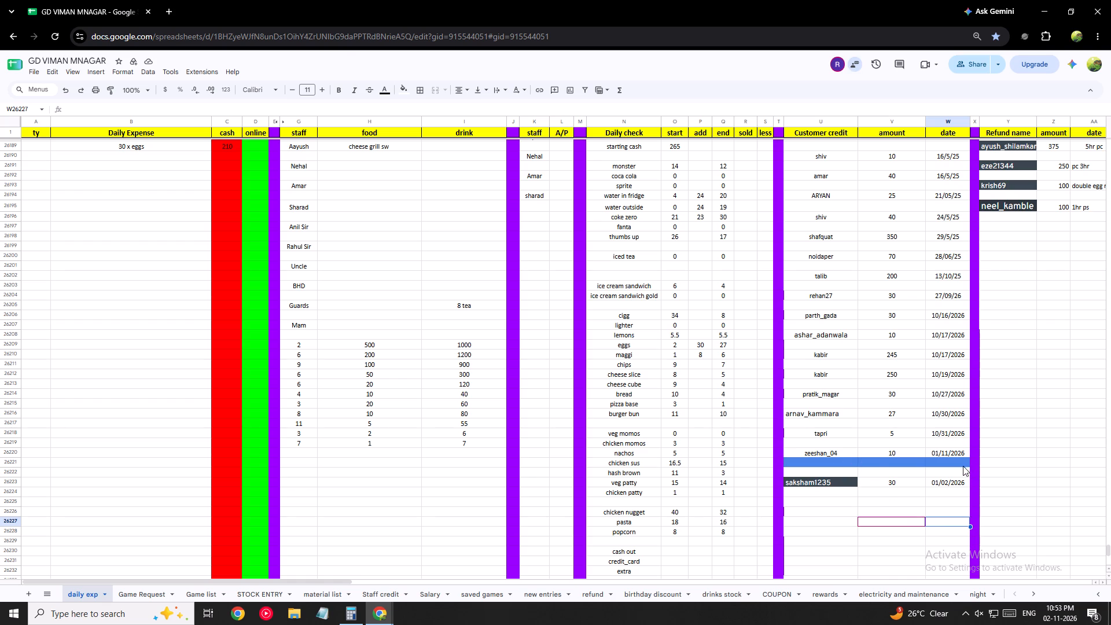
pyautogui.doubleClick(948, 485)
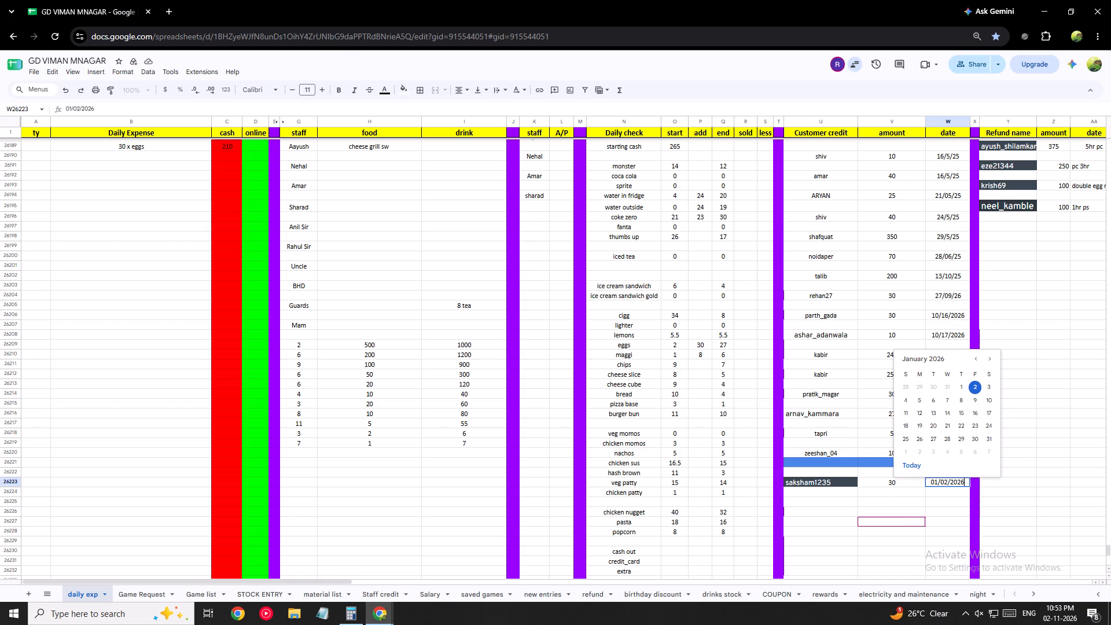
pyautogui.tripleClick(991, 362)
pyautogui.tripleClick(991, 362)
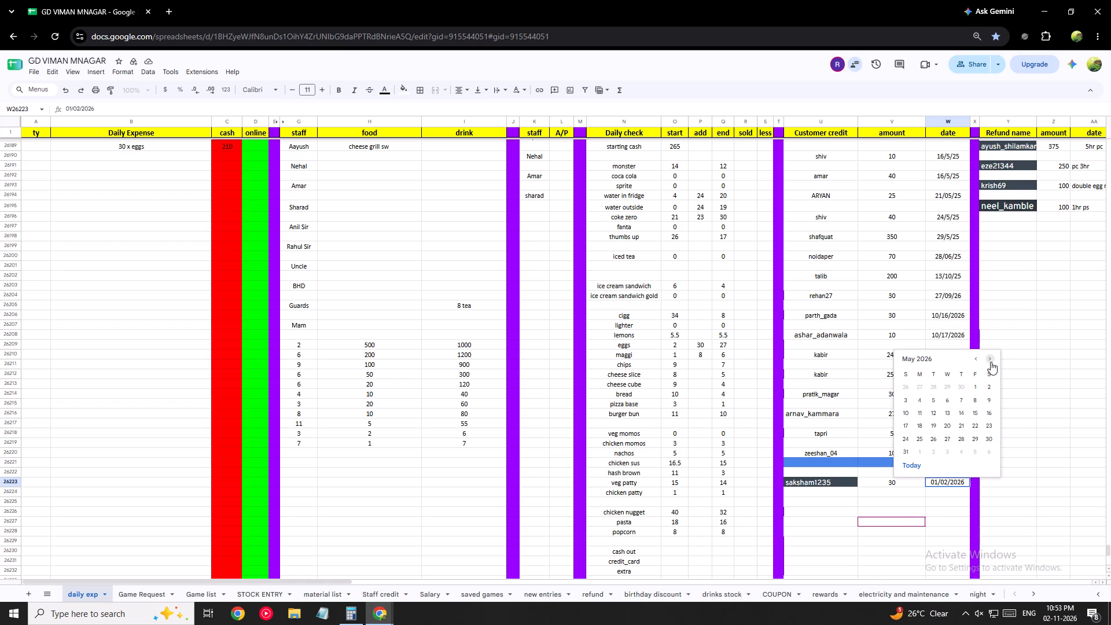
pyautogui.tripleClick(991, 362)
pyautogui.doubleClick(991, 362)
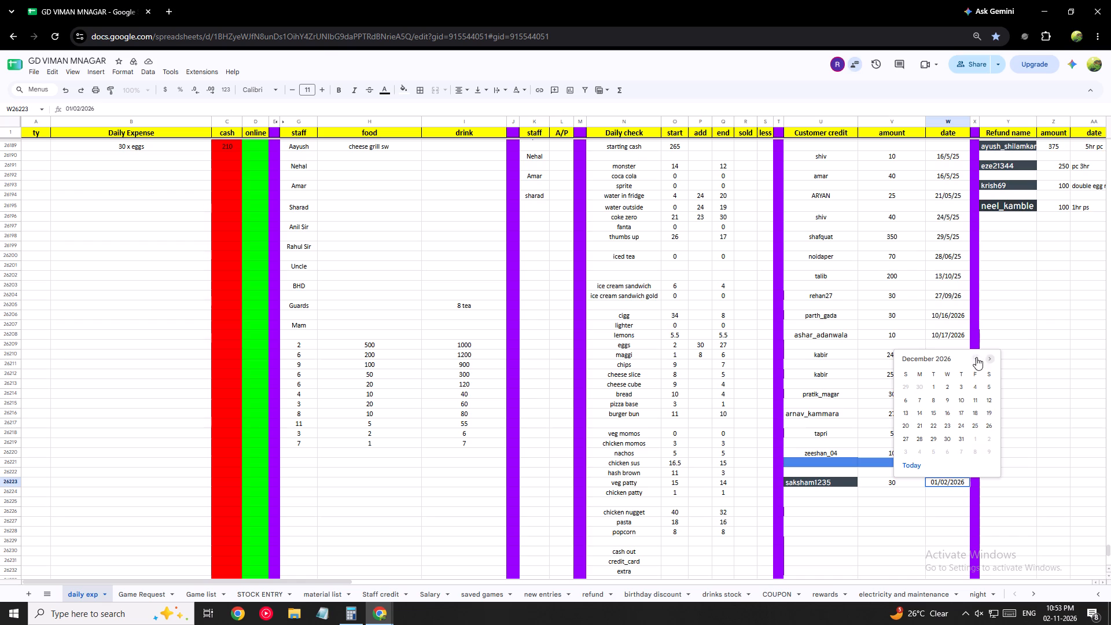
pyautogui.click(976, 358)
pyautogui.click(918, 385)
pyautogui.click(931, 528)
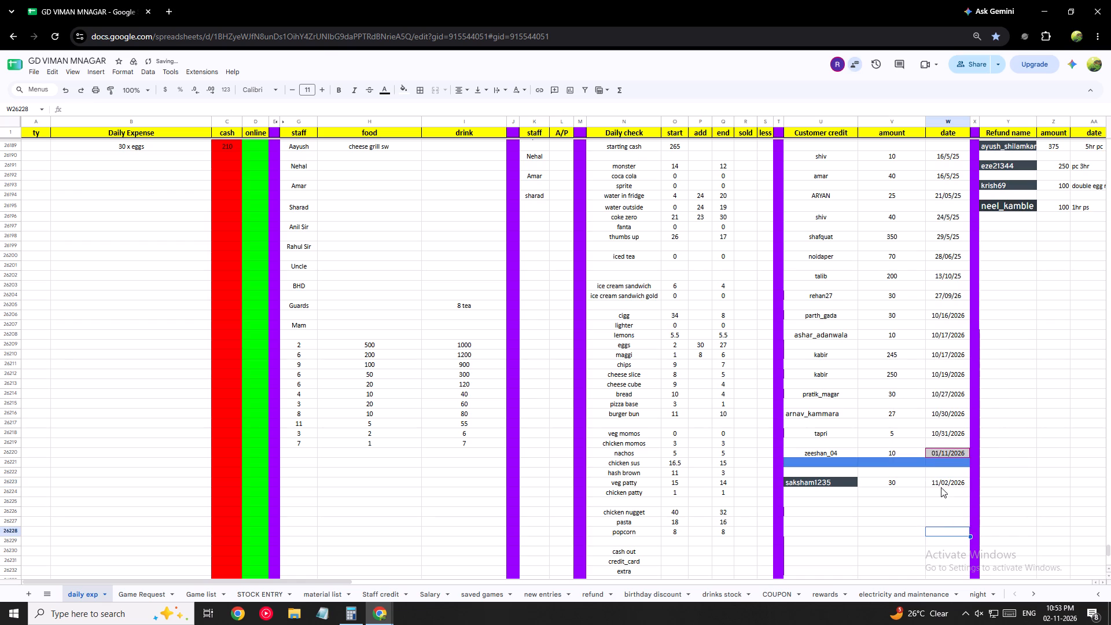
pyautogui.click(941, 487)
pyautogui.click(948, 495)
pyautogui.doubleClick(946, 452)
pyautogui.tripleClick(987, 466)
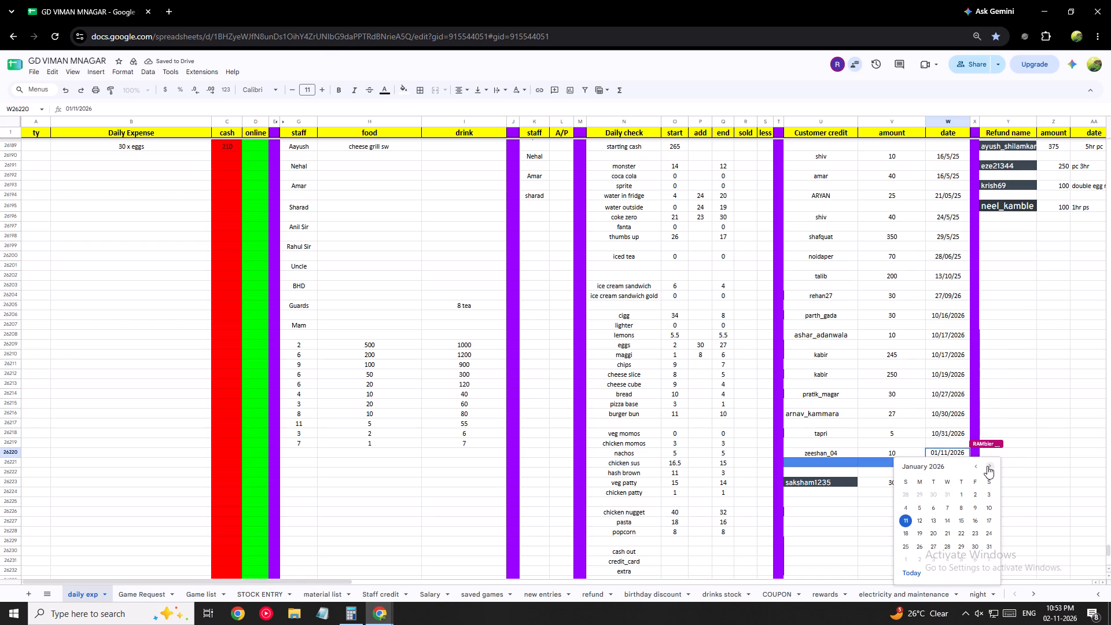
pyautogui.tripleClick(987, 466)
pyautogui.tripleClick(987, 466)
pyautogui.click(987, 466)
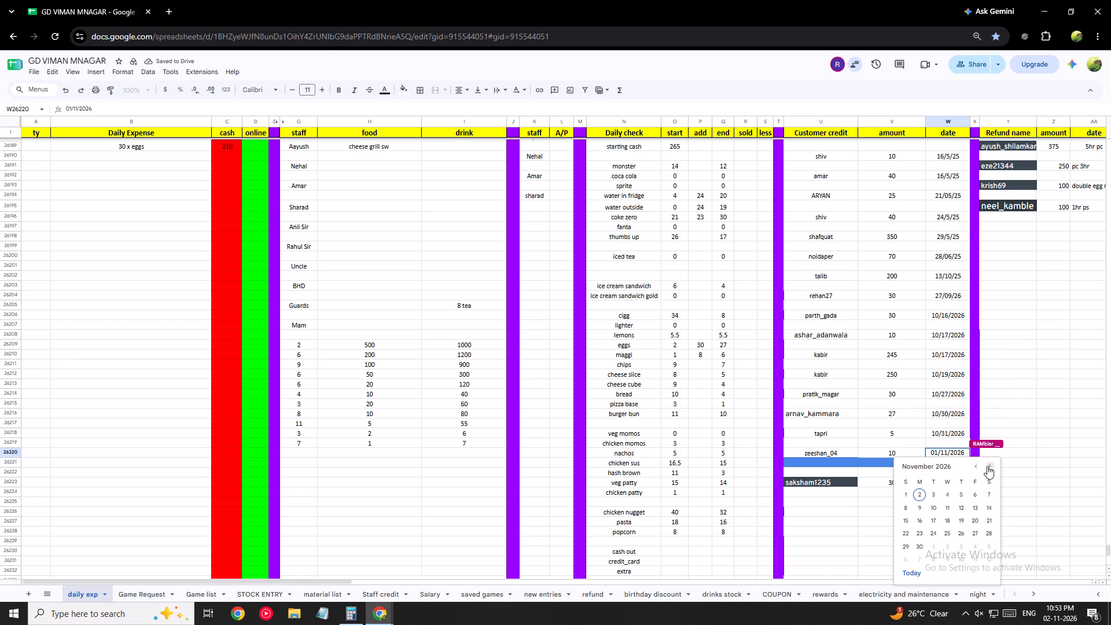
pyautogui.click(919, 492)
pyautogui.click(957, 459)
pyautogui.doubleClick(956, 458)
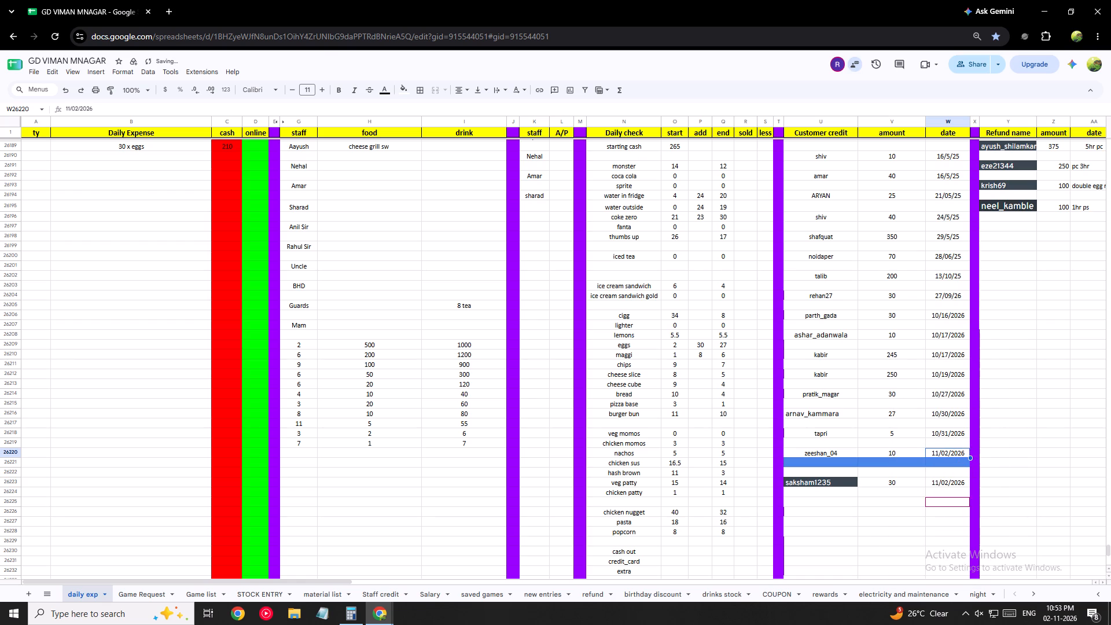
pyautogui.doubleClick(952, 453)
pyautogui.click(907, 494)
pyautogui.click(852, 538)
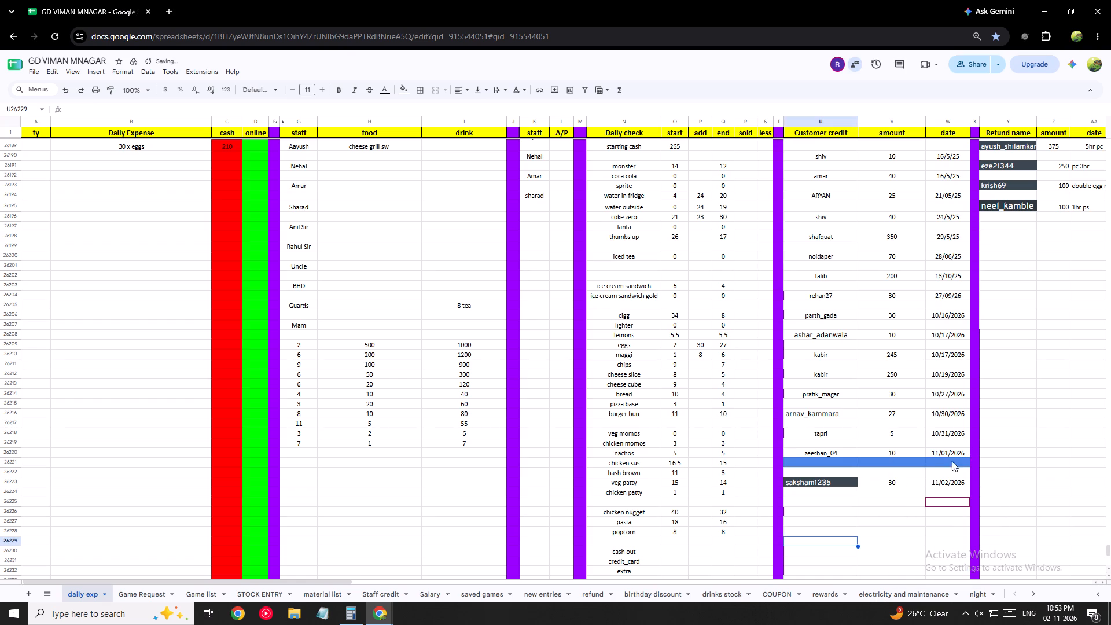
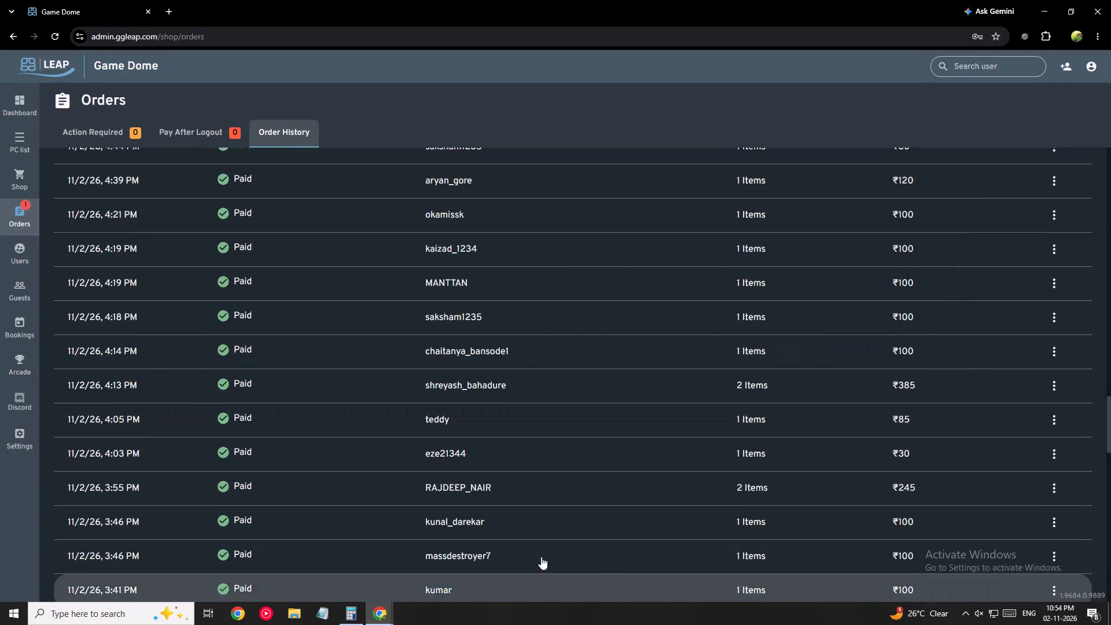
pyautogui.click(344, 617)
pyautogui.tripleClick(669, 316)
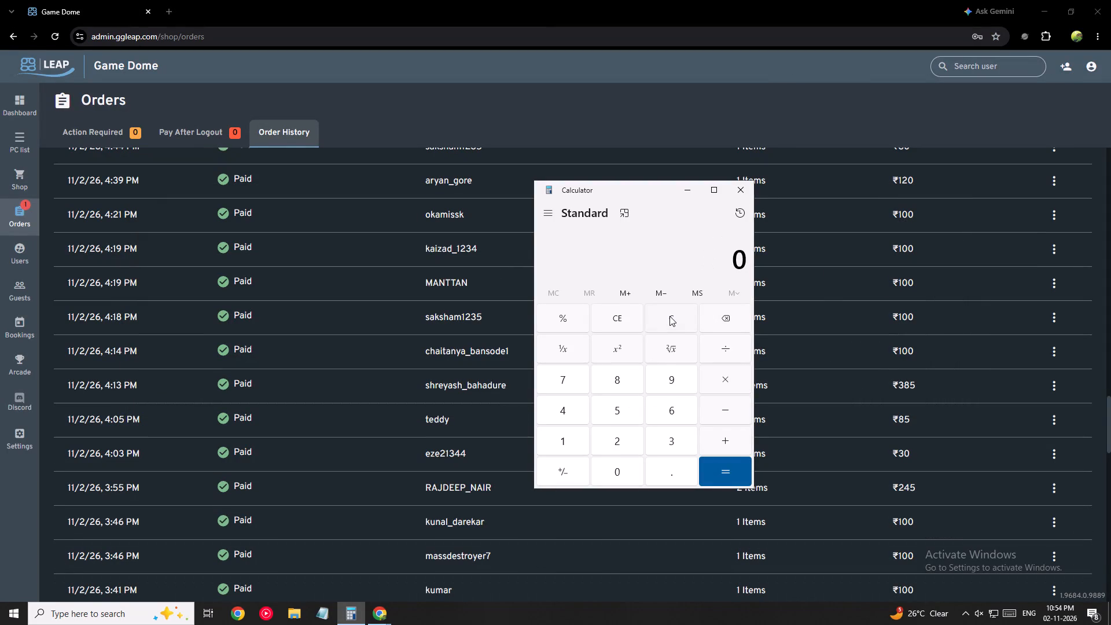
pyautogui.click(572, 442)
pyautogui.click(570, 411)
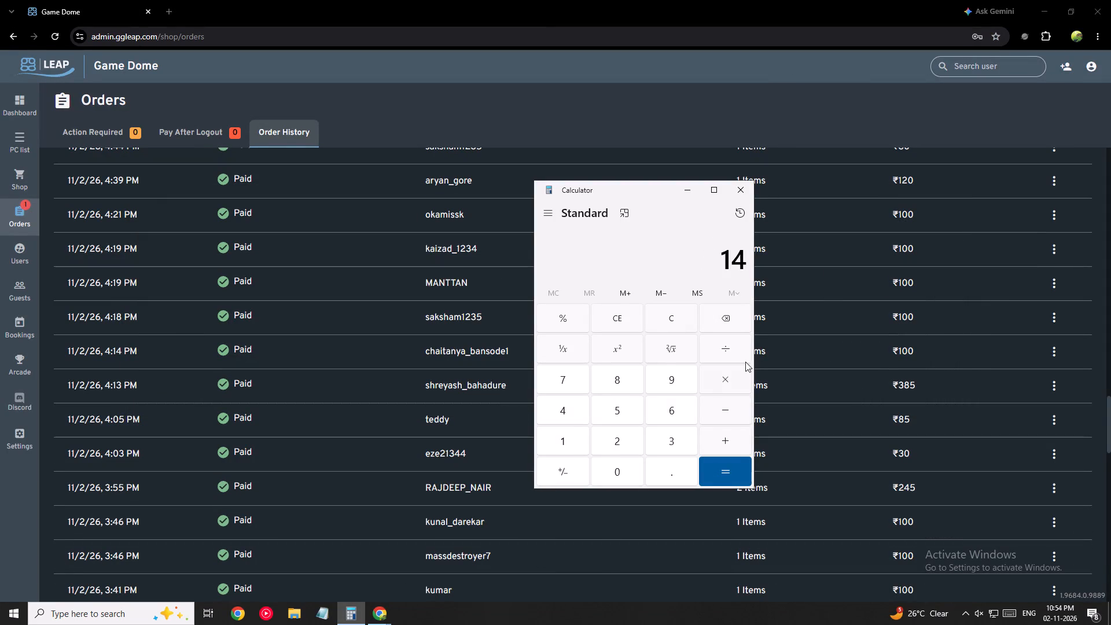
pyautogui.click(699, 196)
# Return from the order history to the daily expense sheet of the GD VIMAN MNAGAR spreadsheet.
pyautogui.click(376, 620)
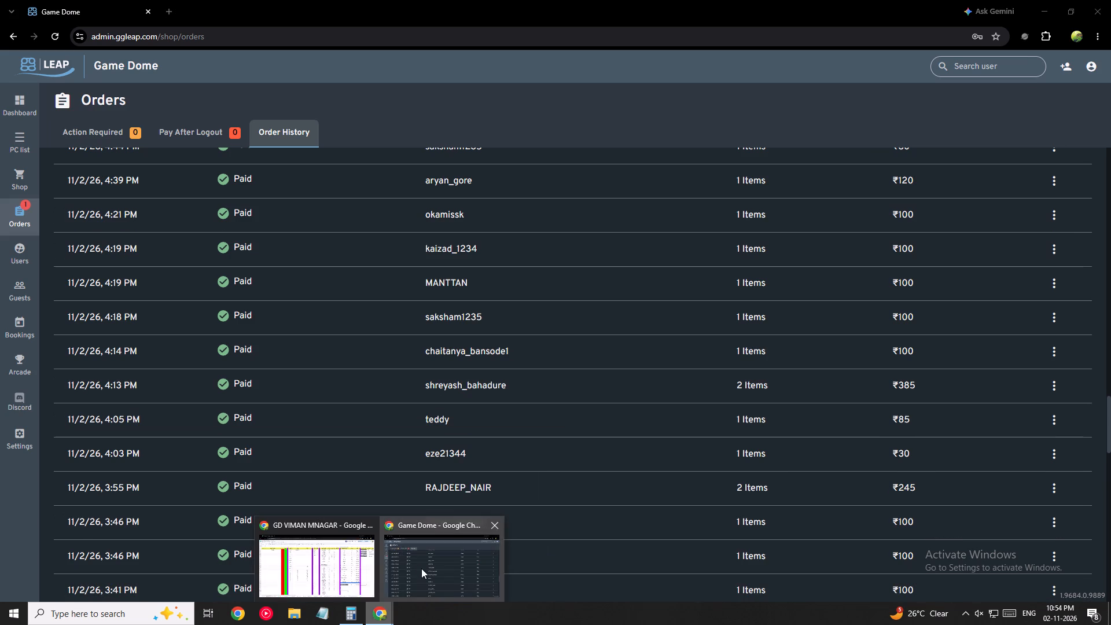
pyautogui.click(415, 565)
pyautogui.click(385, 620)
pyautogui.click(355, 587)
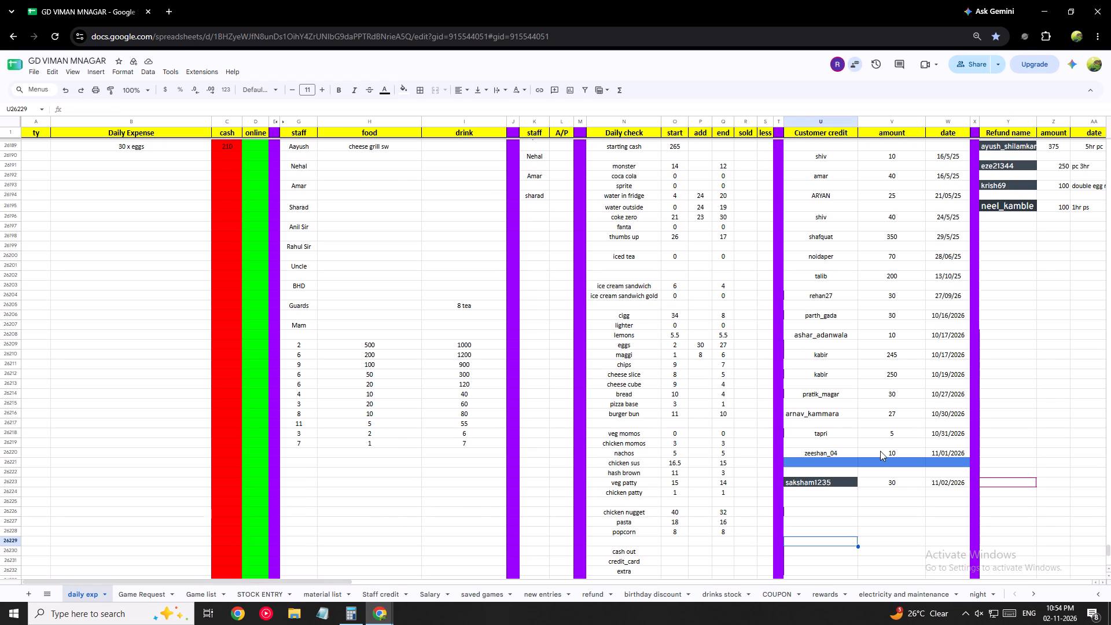
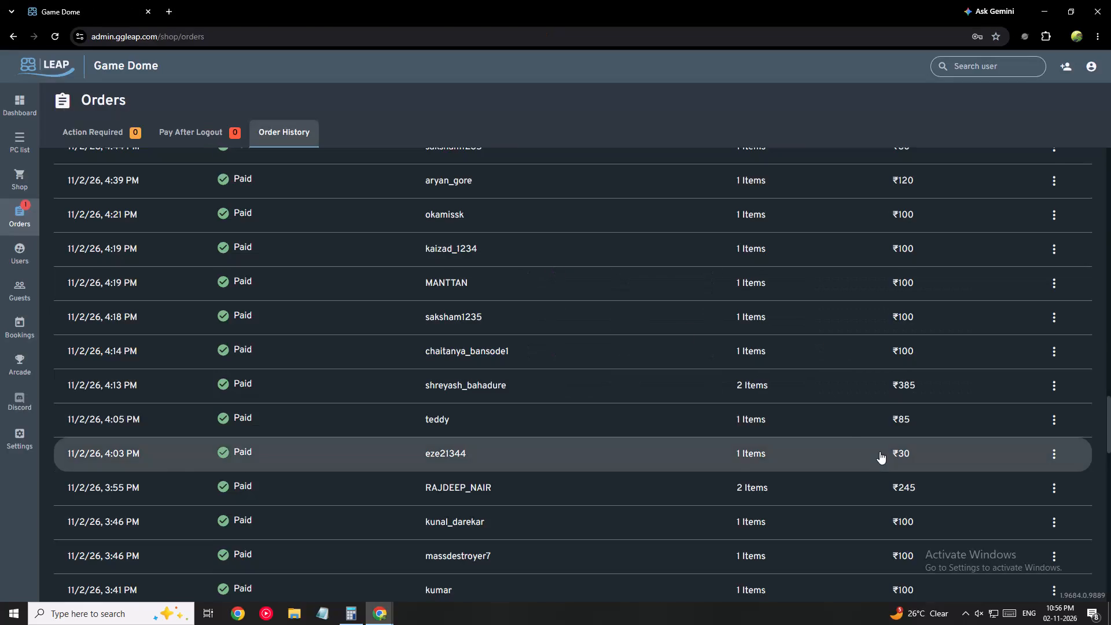
# Switch from the order history to the PC list to check the status of the cafe's computers.
pyautogui.click(0, 142)
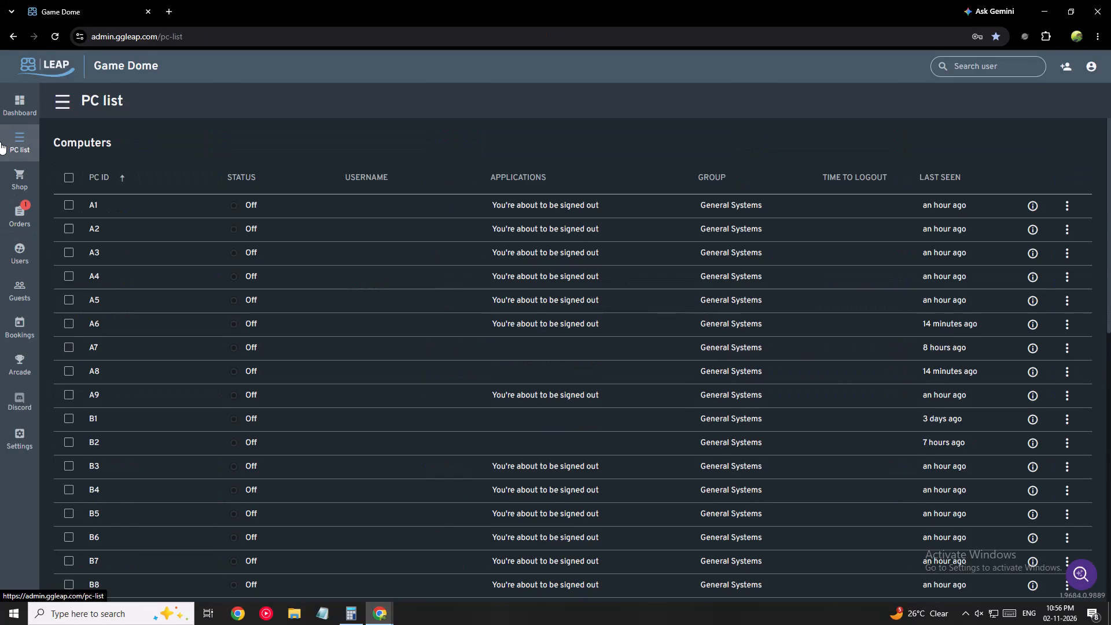
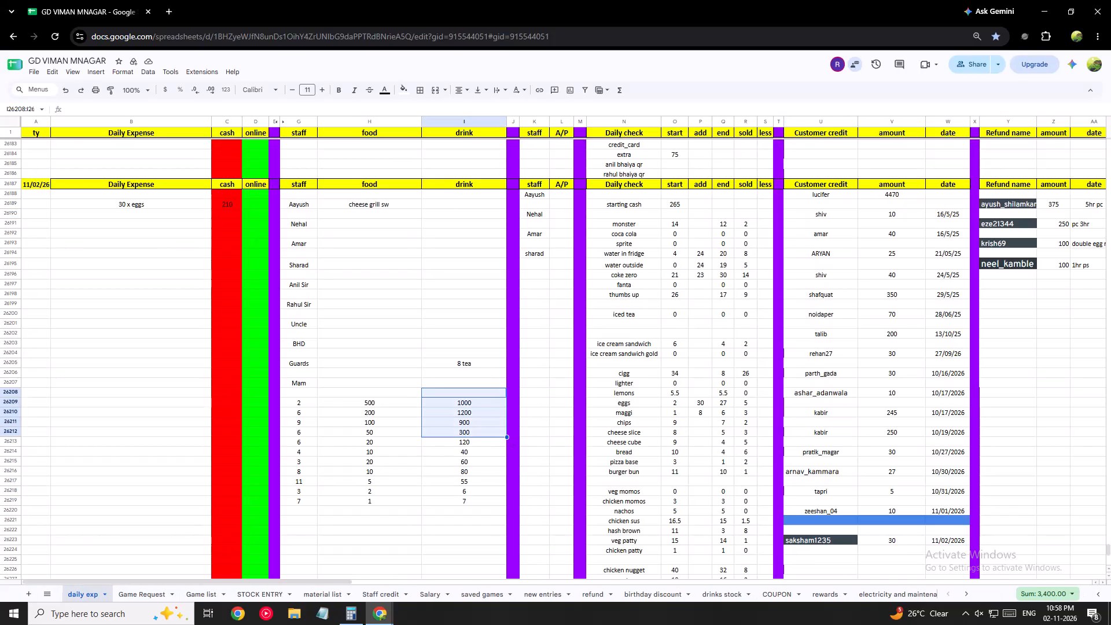
# Check the sum of the smaller-denomination amounts, from 120 down to 7, in the 11/02/26 cash count.
pyautogui.scroll(-2, 621, 512)
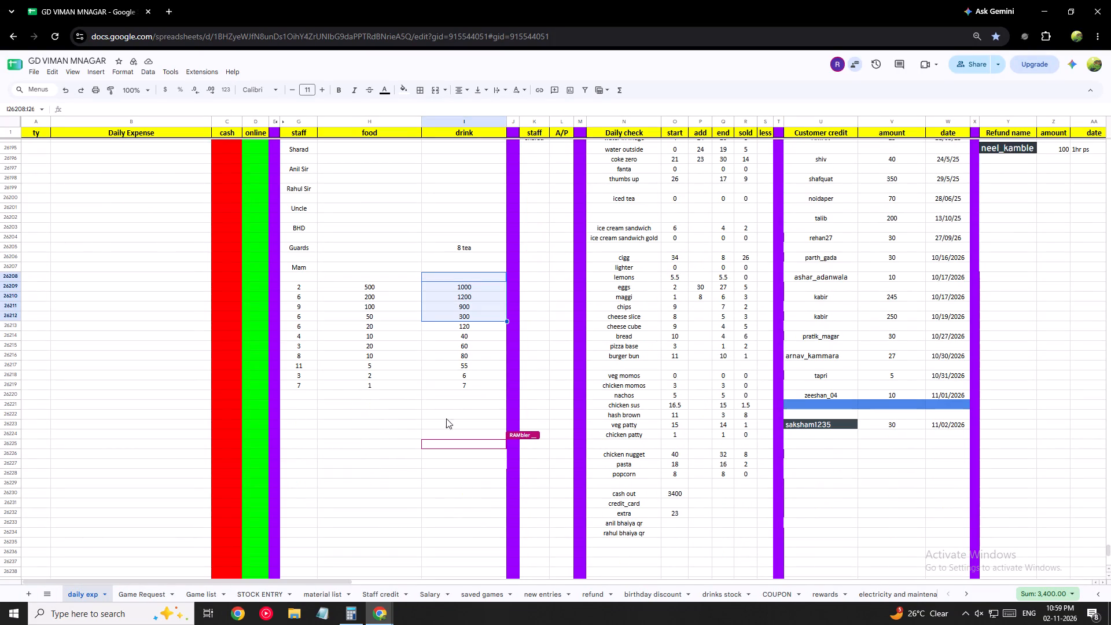
pyautogui.moveTo(474, 398); pyautogui.dragTo(473, 326)
pyautogui.scroll(3, 324, 403)
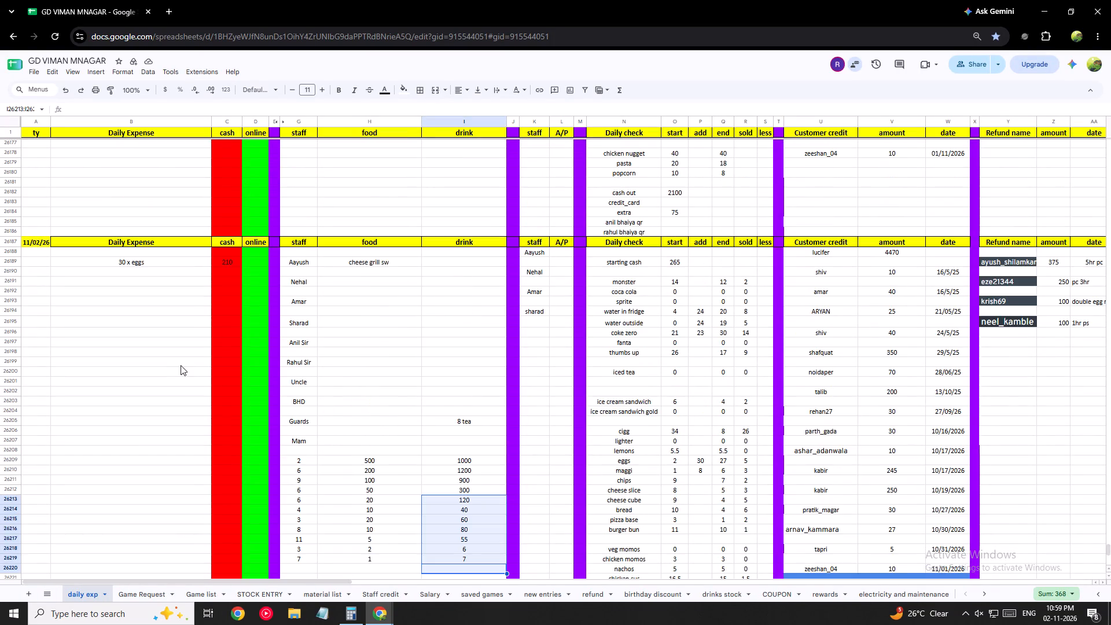
pyautogui.scroll(-2, 236, 407)
pyautogui.click(468, 523)
pyautogui.moveTo(459, 484); pyautogui.dragTo(459, 384)
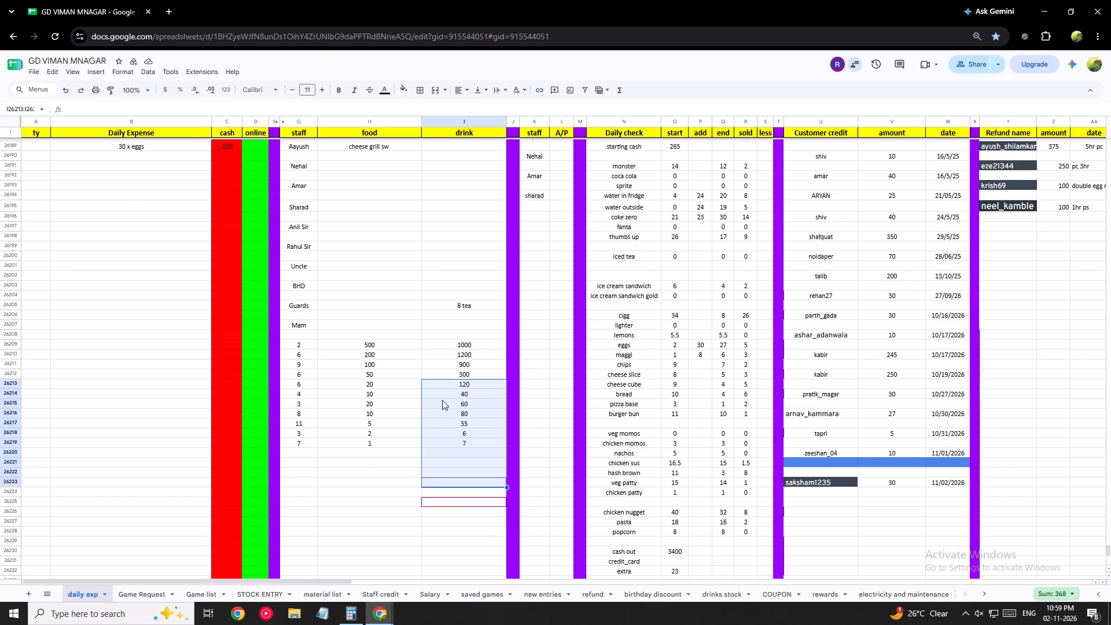
pyautogui.click(395, 468)
pyautogui.moveTo(476, 456); pyautogui.dragTo(476, 388)
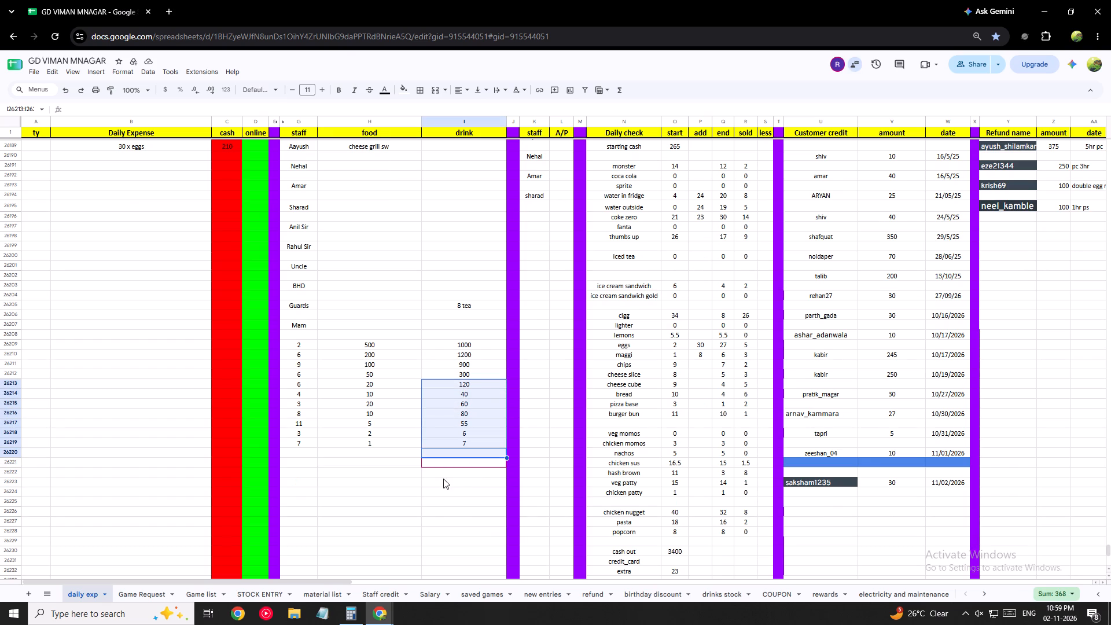
pyautogui.click(463, 477)
# Duplicate the entire 11/02/26 daily block, from its header row through the rahul bhaiya qr row, directly below it at row 26235.
pyautogui.scroll(3, 183, 342)
pyautogui.moveTo(31, 298); pyautogui.dragTo(41, 302)
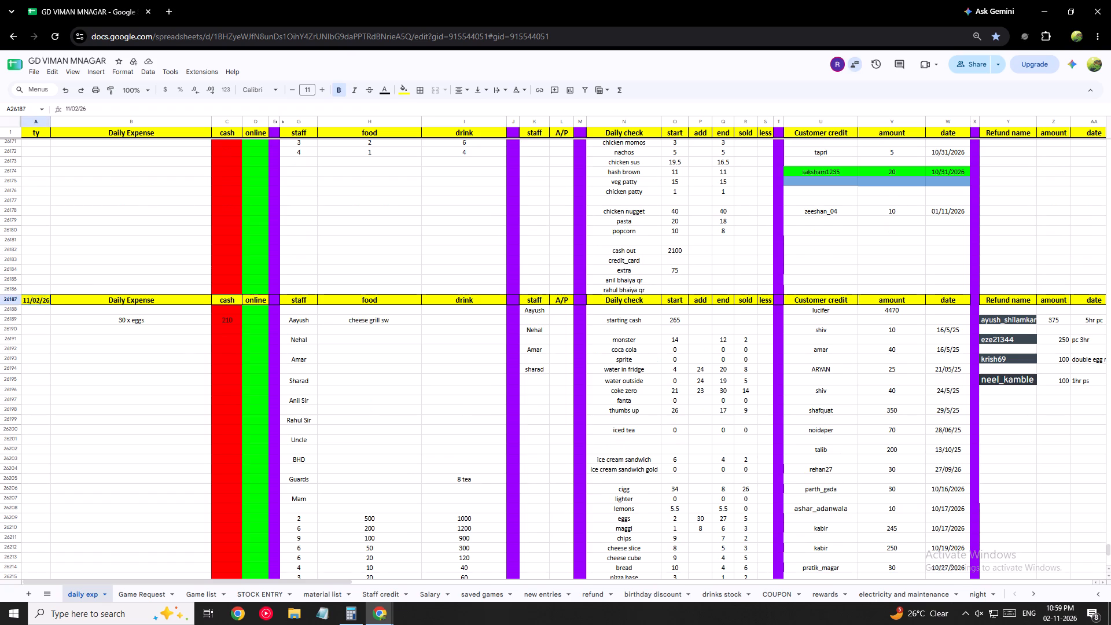
pyautogui.moveTo(41, 302); pyautogui.dragTo(1110, 424)
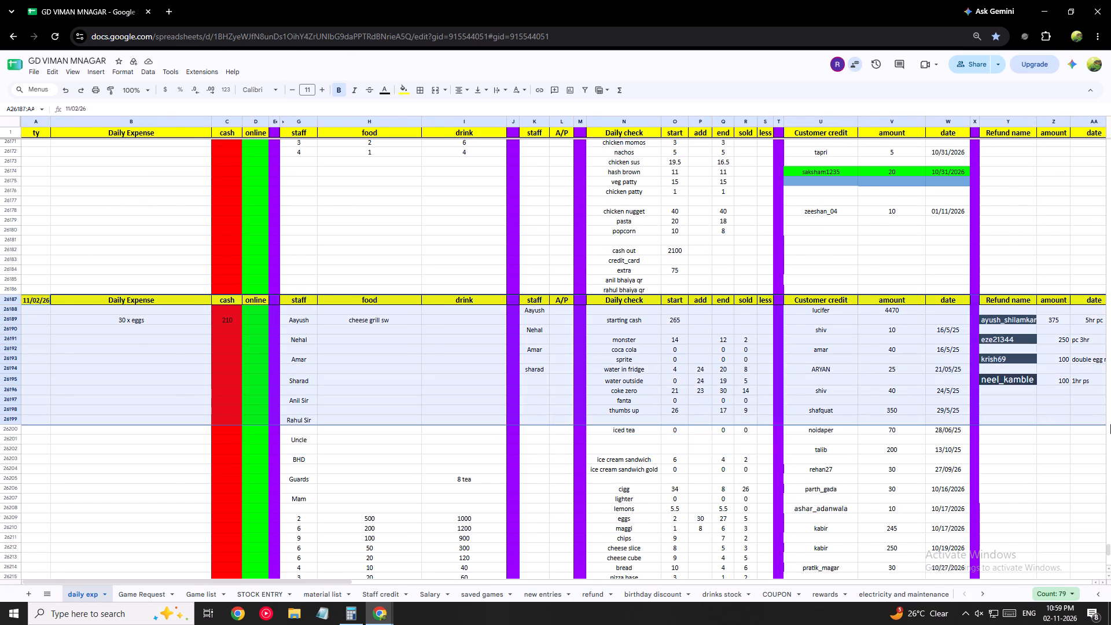
pyautogui.moveTo(1110, 424); pyautogui.dragTo(931, 515)
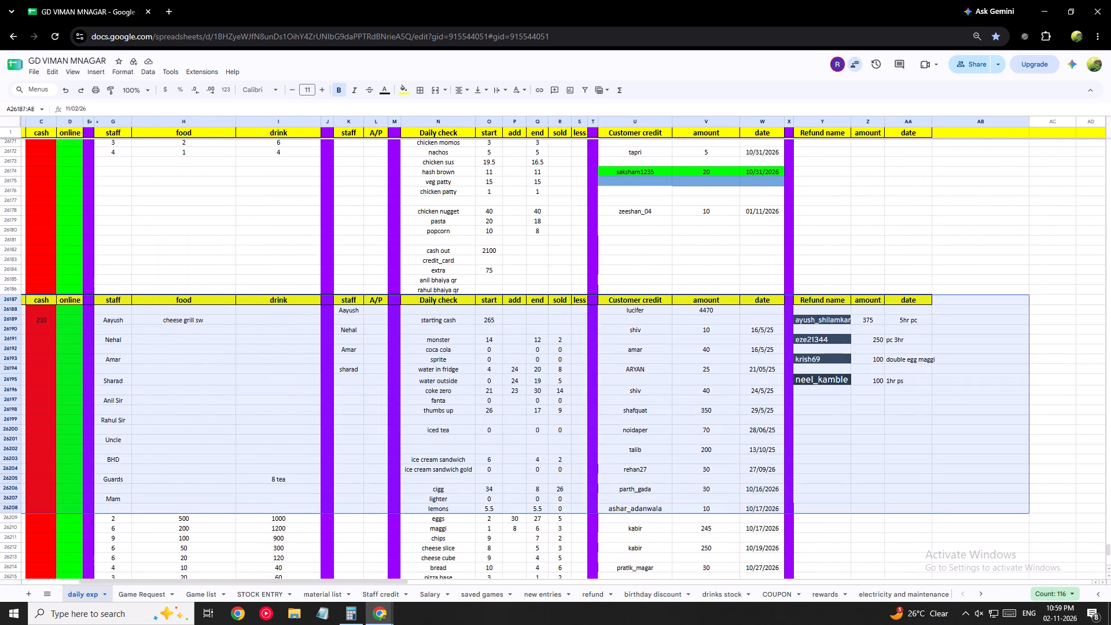
pyautogui.moveTo(931, 515); pyautogui.dragTo(930, 470)
pyautogui.hotkey('ctrl', 'c')
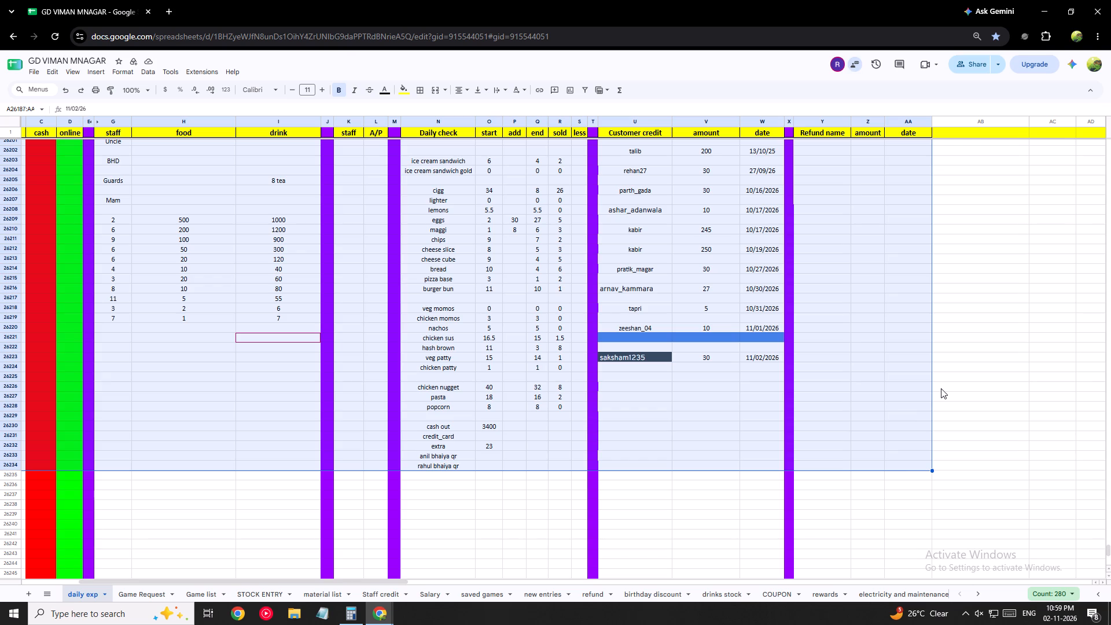
pyautogui.hotkey('ctrl', 'c')
pyautogui.click(447, 472)
pyautogui.press('Left')
pyautogui.press('Left')
pyautogui.press('Left')
pyautogui.press('Left')
pyautogui.press('Left')
pyautogui.press('Left')
pyautogui.press('Left')
pyautogui.press('Left')
pyautogui.press('Left')
pyautogui.press('Left')
pyautogui.press('Left')
pyautogui.press('Left')
pyautogui.press('Left')
pyautogui.press('Left')
pyautogui.press('Left')
pyautogui.press('Left')
pyautogui.press('Left')
pyautogui.press('Left')
pyautogui.press('Left')
pyautogui.press('Left')
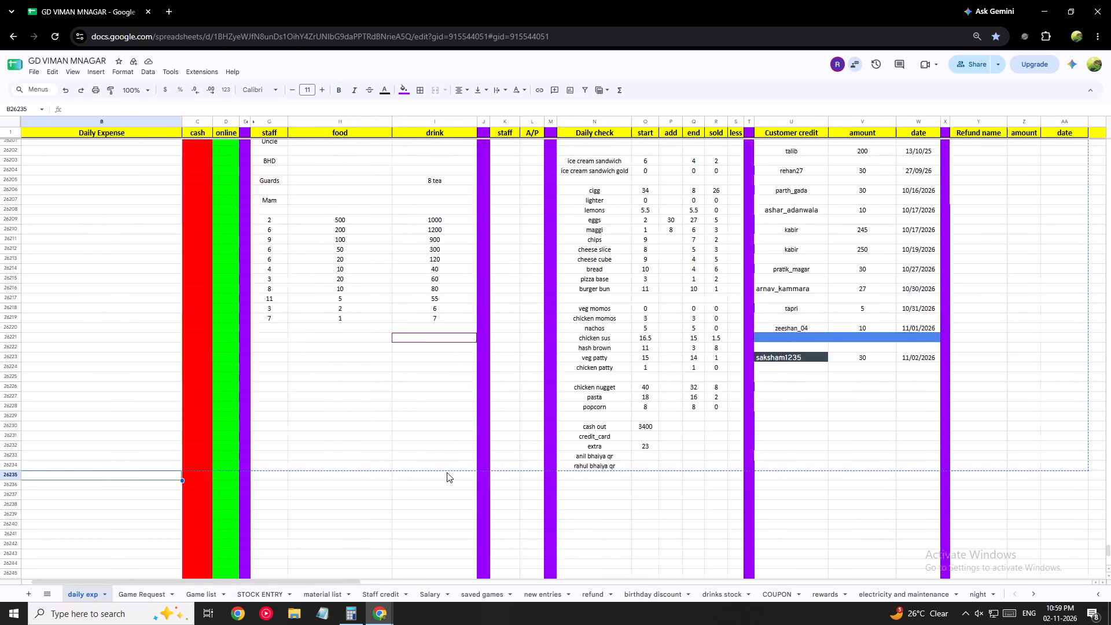
pyautogui.hotkey('ctrl', 'v')
# Set the date of the duplicated block to 11/03/26.
pyautogui.press('Down')
pyautogui.press('Up')
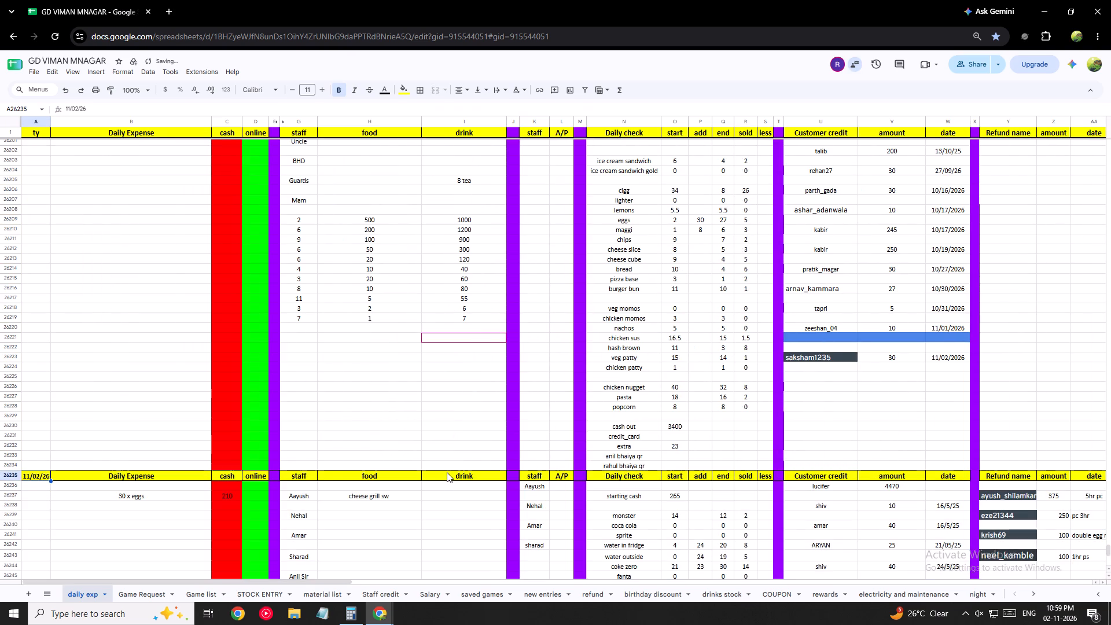
pyautogui.press('Return')
pyautogui.click(38, 380)
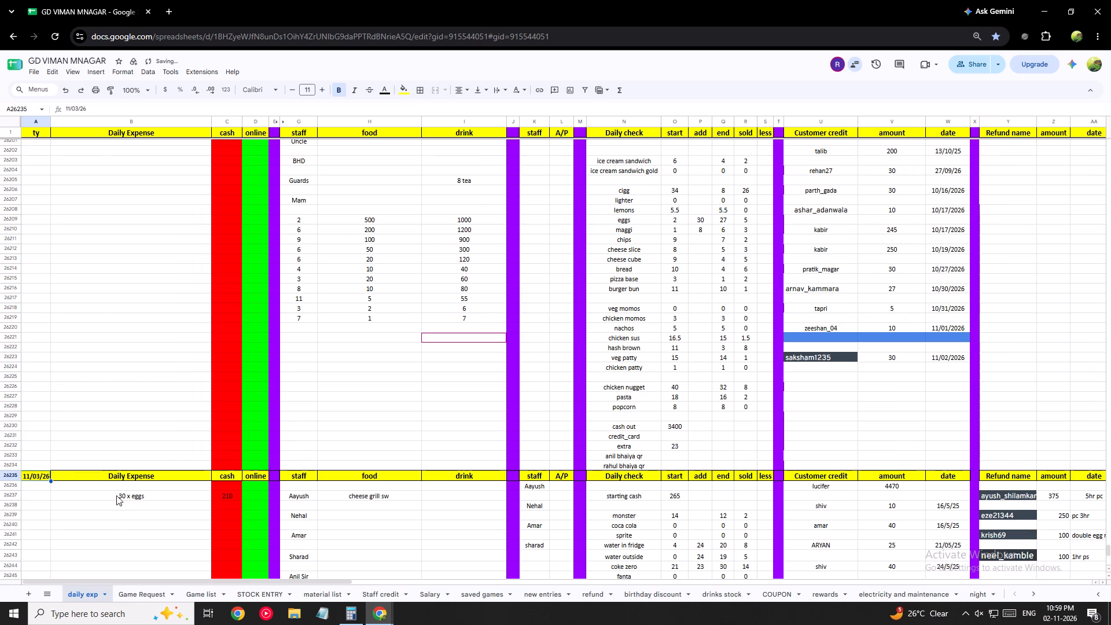
# Clear the copied 30 x eggs expense and its cash amount from the 11/03/26 block.
pyautogui.moveTo(119, 495); pyautogui.dragTo(235, 513)
pyautogui.press('Delete')
# Clear the copied staff food and drink entries and the cash denomination count from the 11/03/26 block.
pyautogui.scroll(-2, 375, 513)
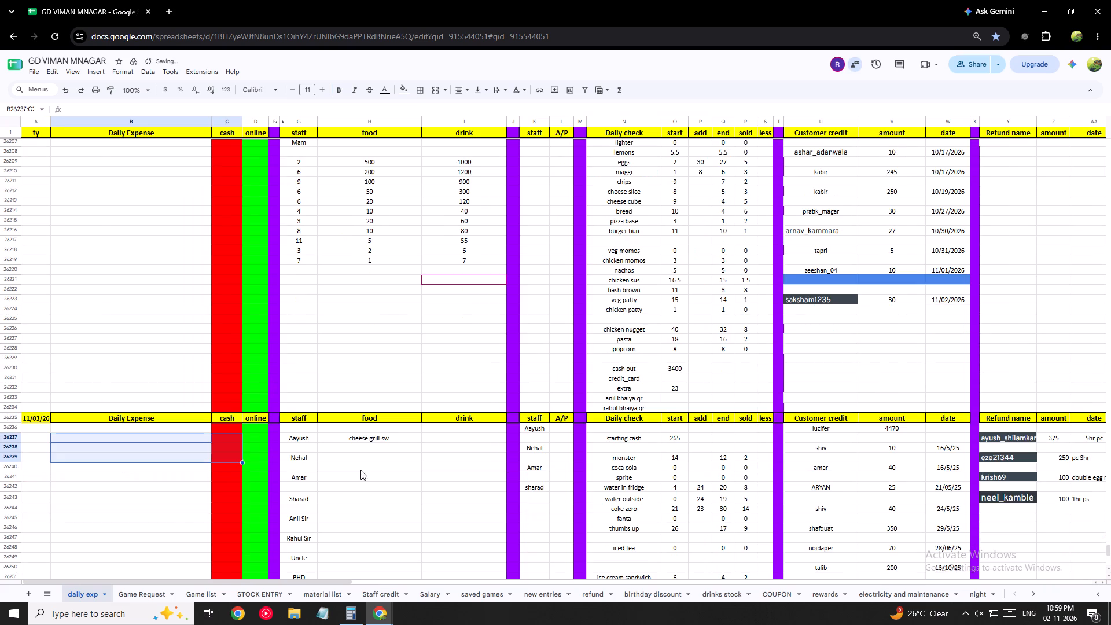
pyautogui.moveTo(362, 387); pyautogui.dragTo(406, 436)
pyautogui.moveTo(382, 373); pyautogui.dragTo(481, 589)
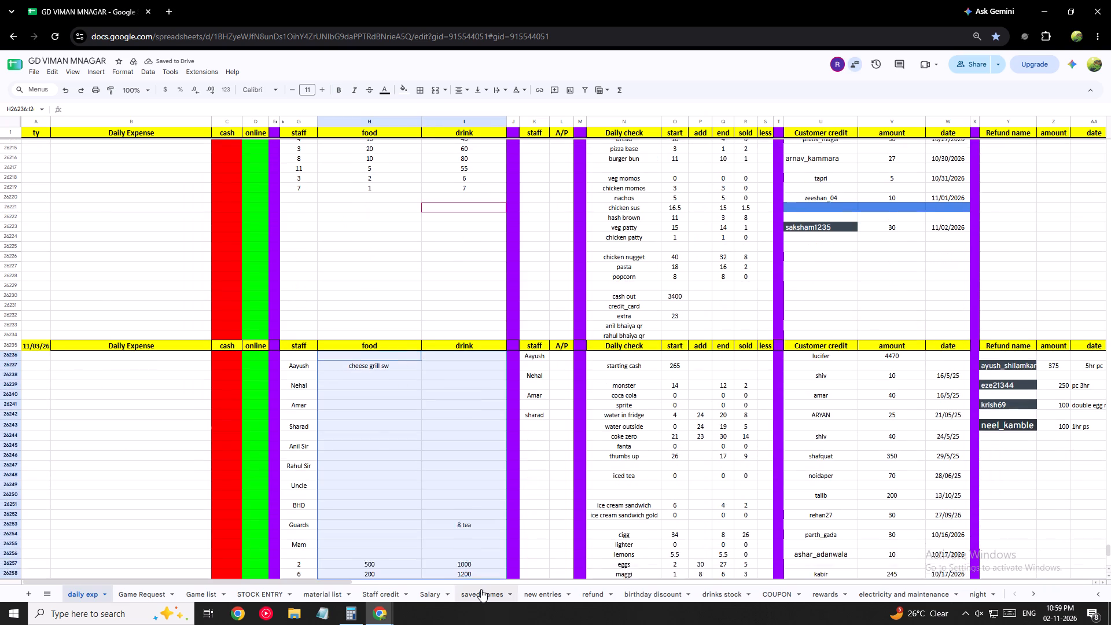
pyautogui.moveTo(481, 589); pyautogui.dragTo(473, 428)
pyautogui.press('Delete')
pyautogui.moveTo(479, 469); pyautogui.dragTo(474, 463)
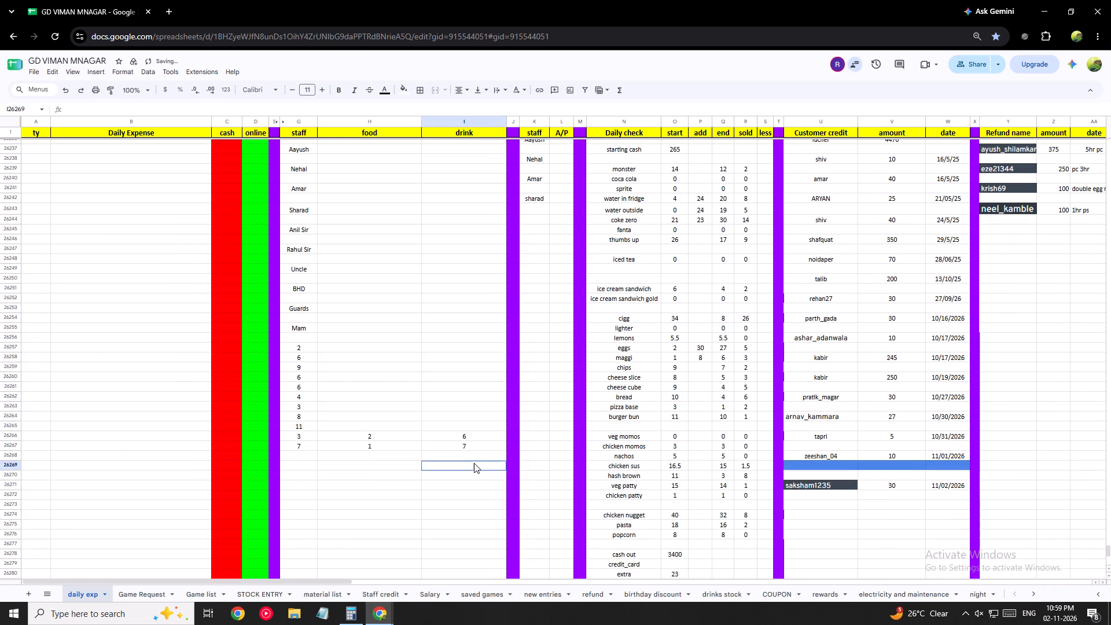
pyautogui.moveTo(474, 463); pyautogui.dragTo(311, 340)
pyautogui.press('Delete')
pyautogui.scroll(-2, 565, 407)
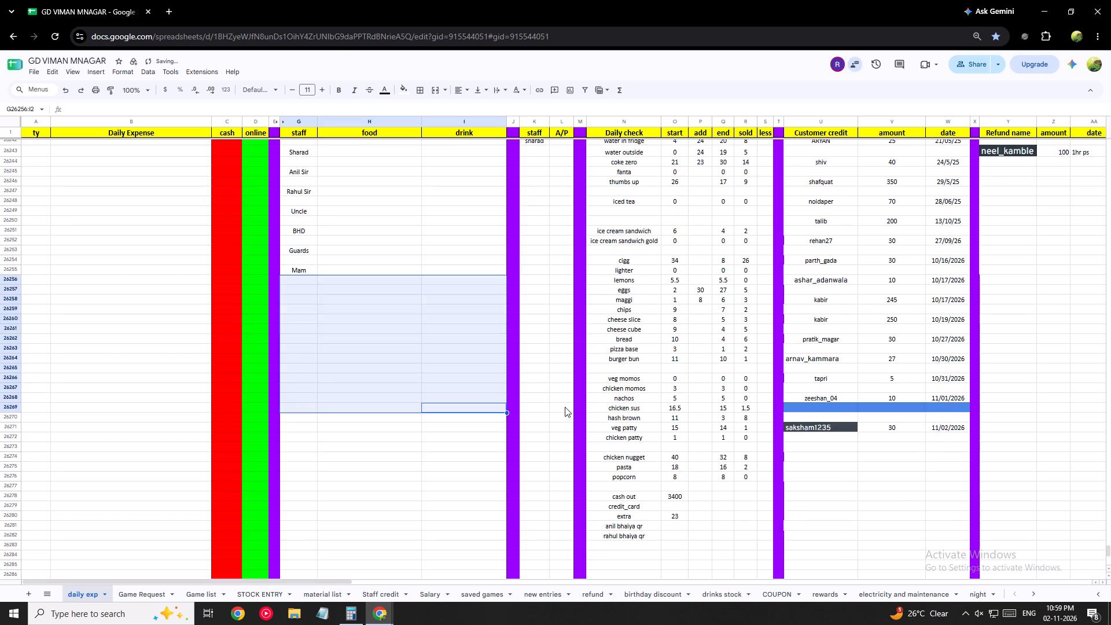
# Clear all start, add, end and sold values in the 11/03/26 daily check, including starting cash, cash out and extra.
pyautogui.scroll(5, 565, 407)
pyautogui.moveTo(677, 315); pyautogui.dragTo(742, 398)
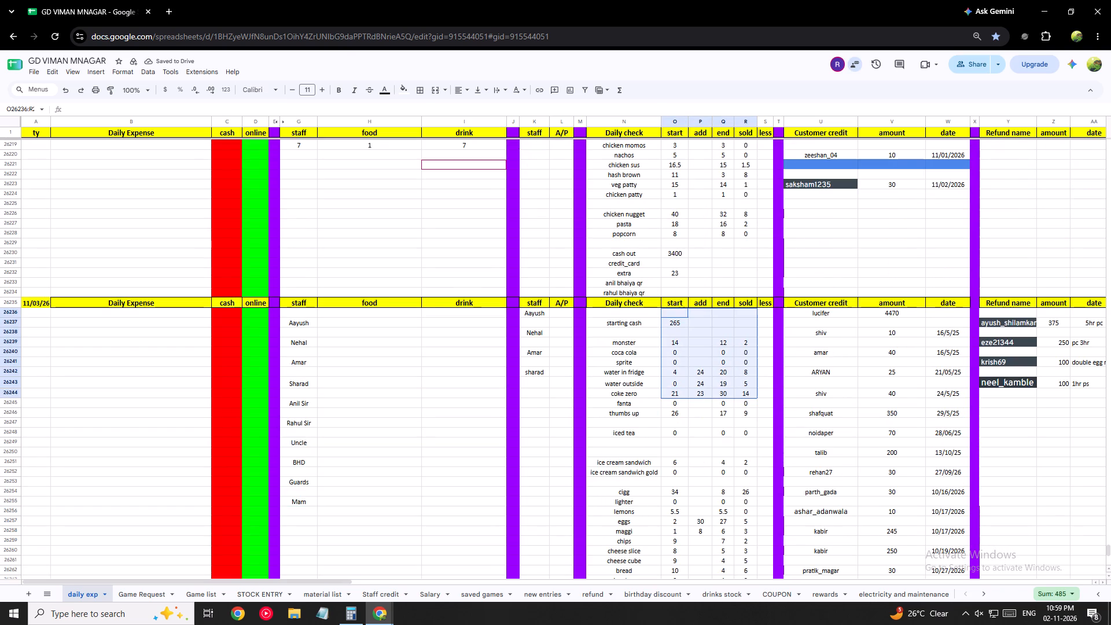
pyautogui.moveTo(742, 398); pyautogui.dragTo(756, 550)
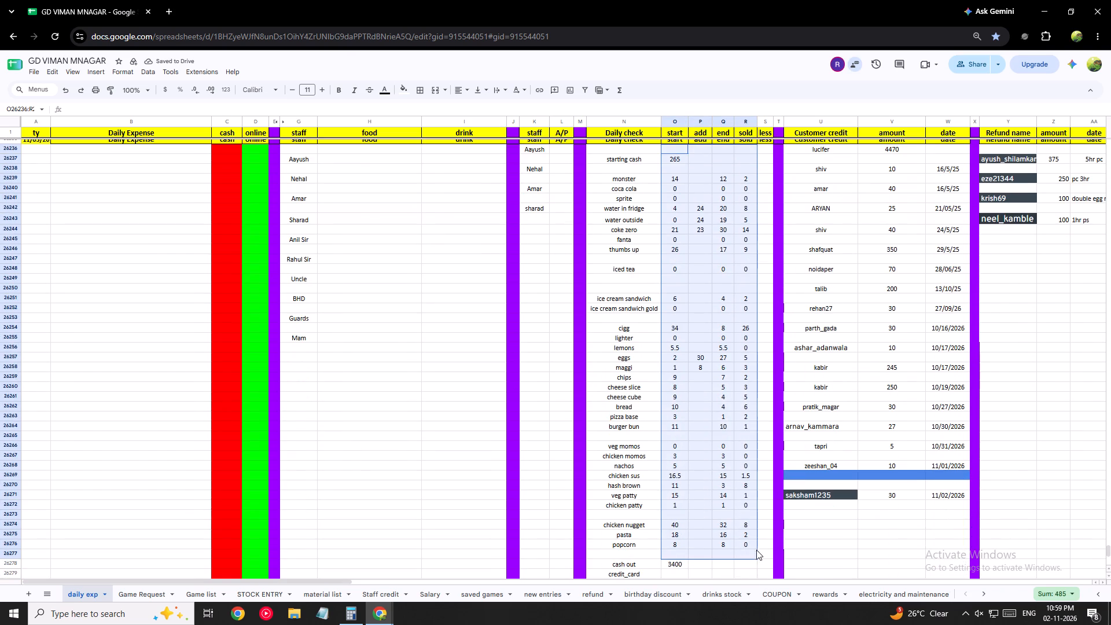
pyautogui.moveTo(756, 550); pyautogui.dragTo(744, 427)
pyautogui.press('Delete')
pyautogui.press('Delete')
pyautogui.press('Delete')
pyautogui.scroll(4, 715, 494)
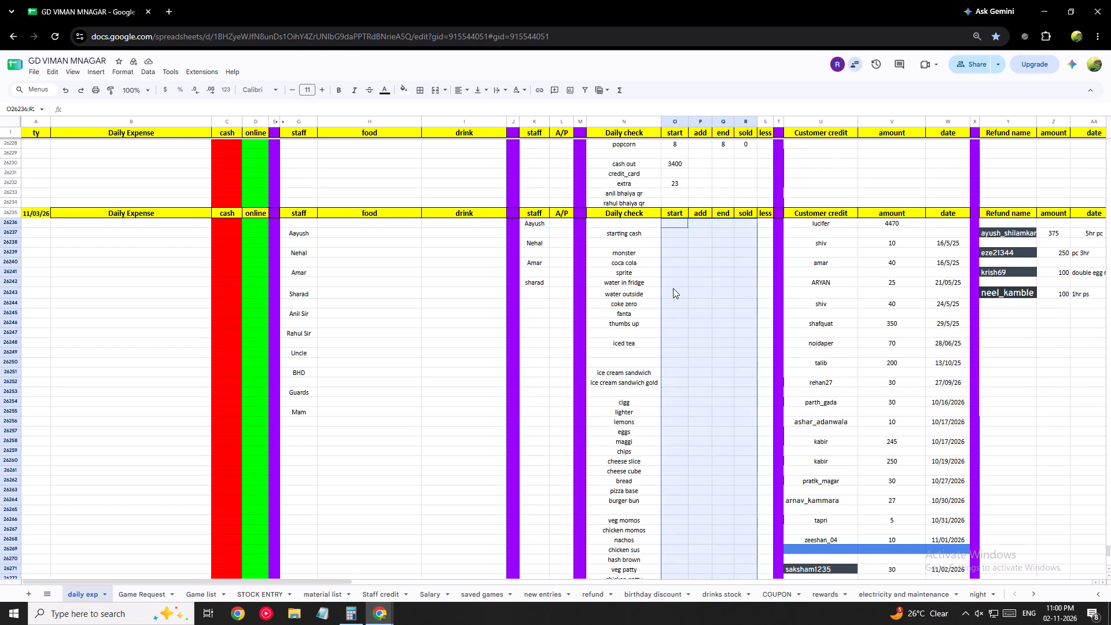
pyautogui.press('space')
pyautogui.scroll(-2, 712, 342)
pyautogui.click(838, 462)
# Delete the four copied refund entries with their amounts and notes from the 11/03/26 block.
pyautogui.scroll(1, 966, 442)
pyautogui.moveTo(998, 167); pyautogui.dragTo(1049, 238)
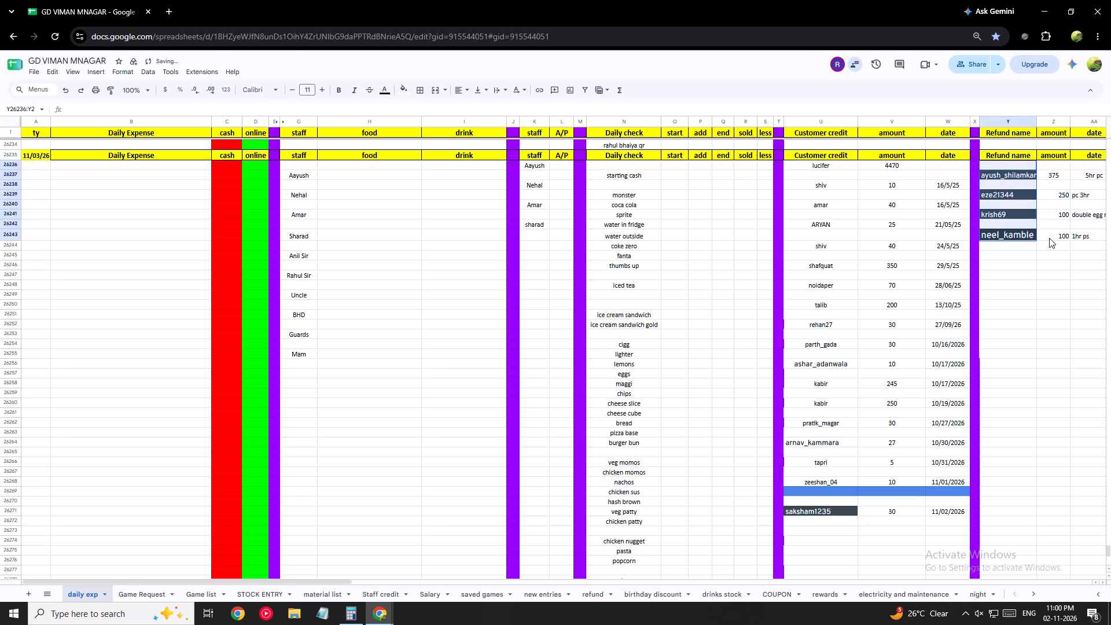
pyautogui.moveTo(1049, 238); pyautogui.dragTo(989, 237)
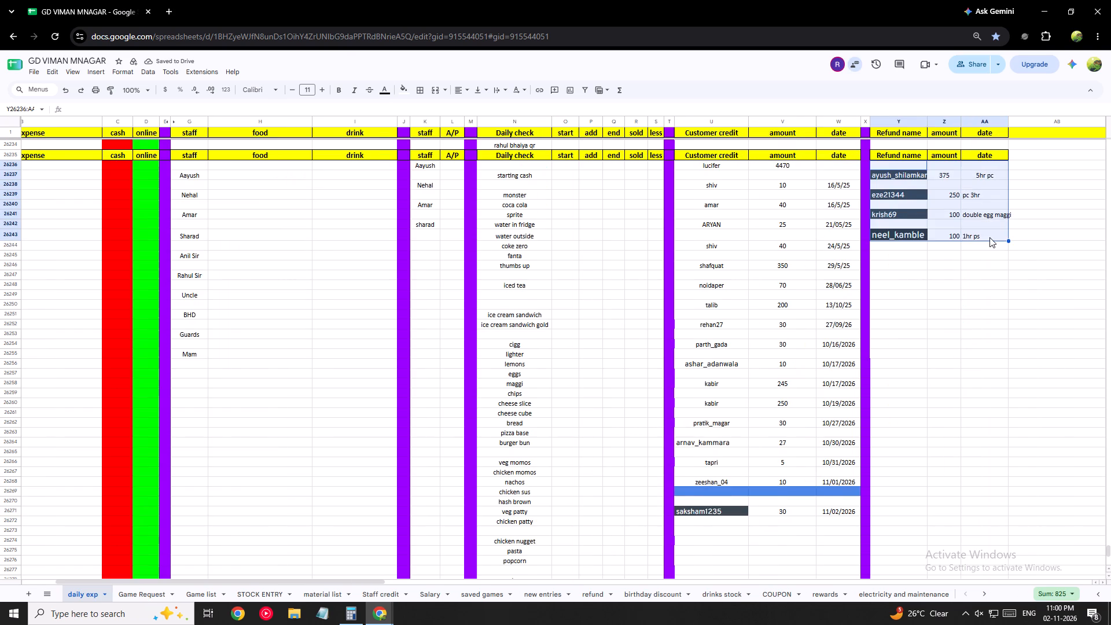
pyautogui.press('Delete')
# Change the dark fill left in the emptied refund name cells, rows 26237 to 26244, to white.
pyautogui.press('Down')
pyautogui.hotkey('shift', 'Down')
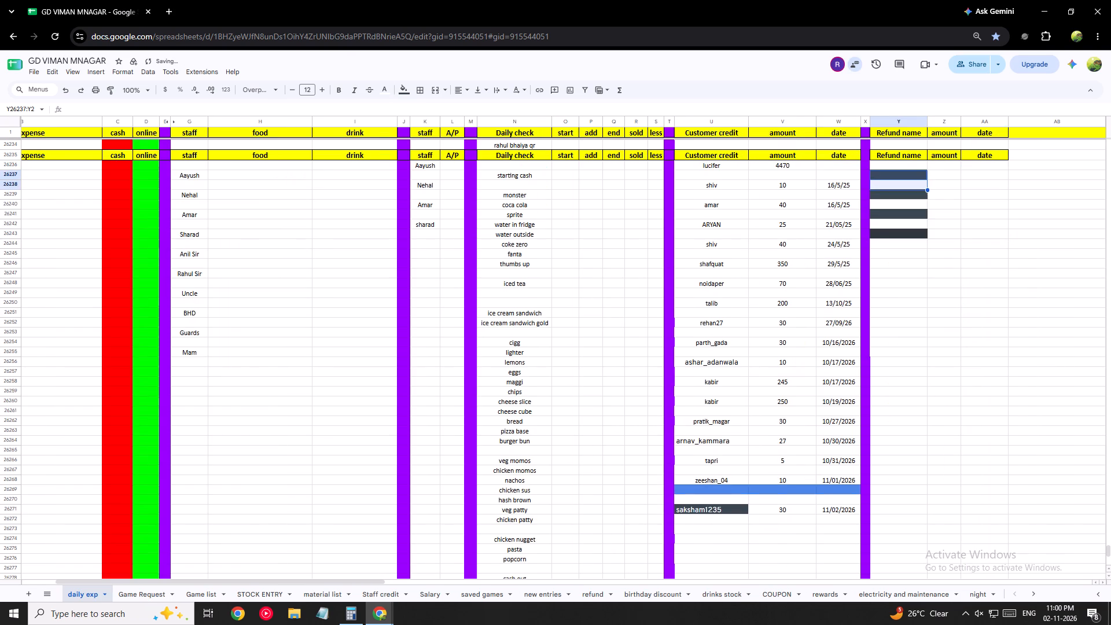
pyautogui.hotkey('shift', 'Down')
pyautogui.hotkey('shift', 'Down')
pyautogui.hotkey('shift', 'Down')
pyautogui.hotkey('shift', 'Down')
pyautogui.hotkey('shift', 'Down')
pyautogui.hotkey('shift', 'Down')
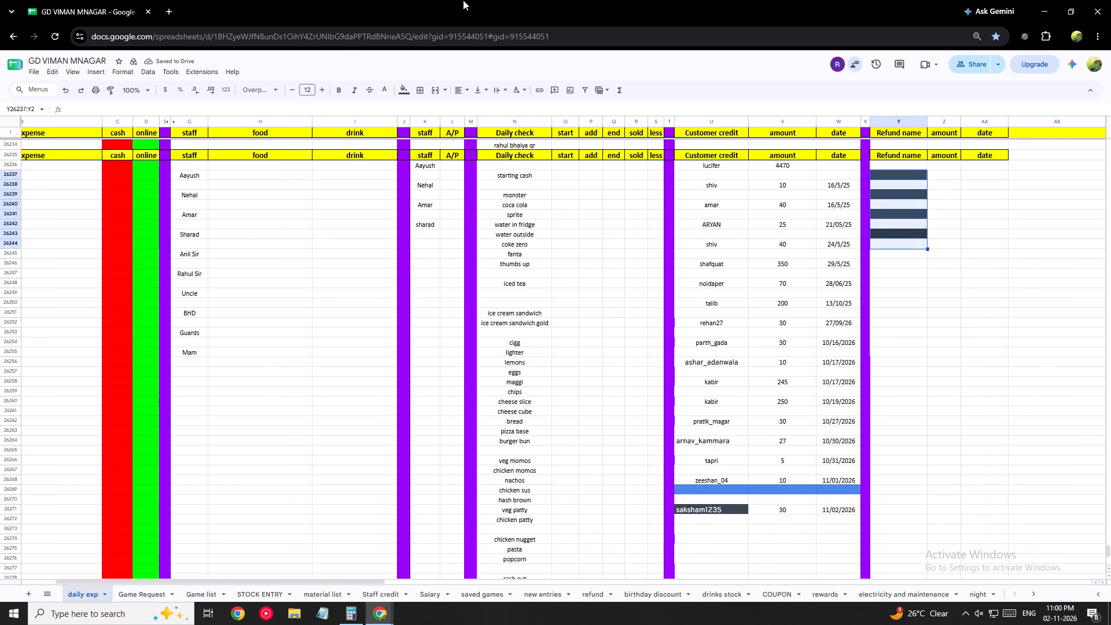
pyautogui.click(410, 93)
pyautogui.click(498, 122)
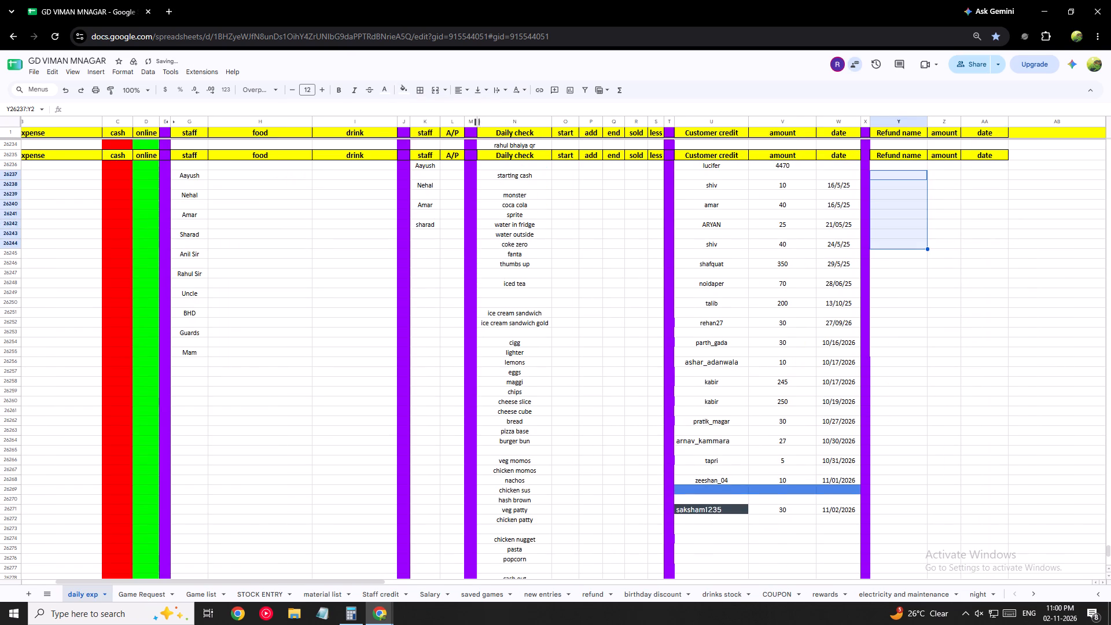
pyautogui.click(966, 339)
# Change the blue separator row below the 11/01/2026 customer credit entry to a white fill across name, amount and date.
pyautogui.scroll(-2, 826, 461)
pyautogui.moveTo(719, 392); pyautogui.dragTo(799, 394)
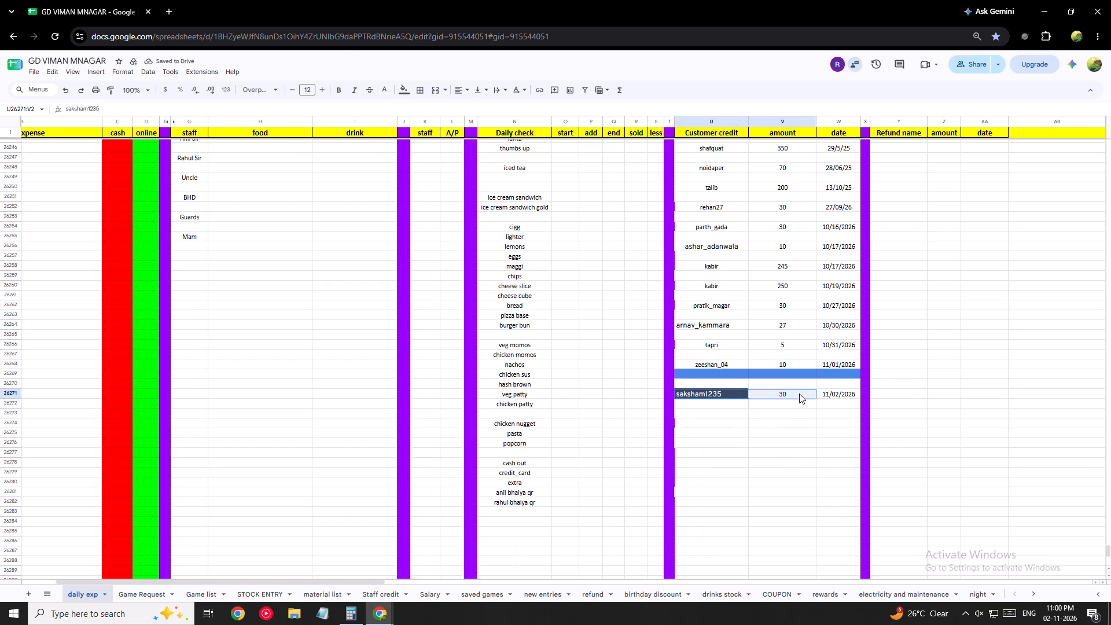
pyautogui.moveTo(799, 394); pyautogui.dragTo(819, 392)
pyautogui.click(808, 410)
pyautogui.moveTo(686, 370); pyautogui.dragTo(782, 379)
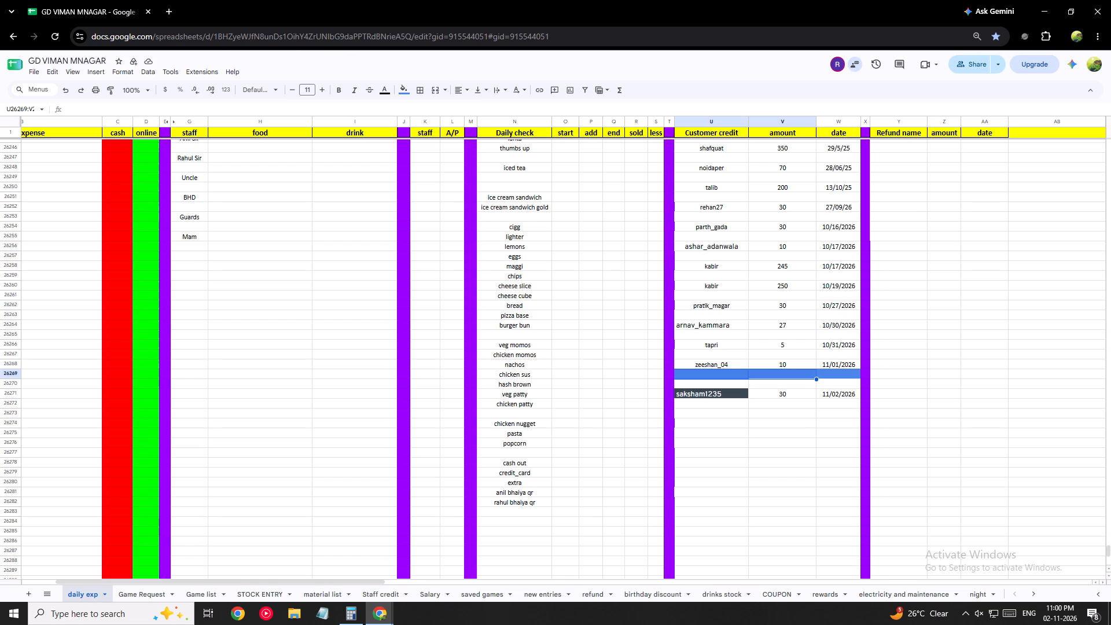
pyautogui.click(716, 403)
pyautogui.moveTo(708, 373); pyautogui.dragTo(833, 378)
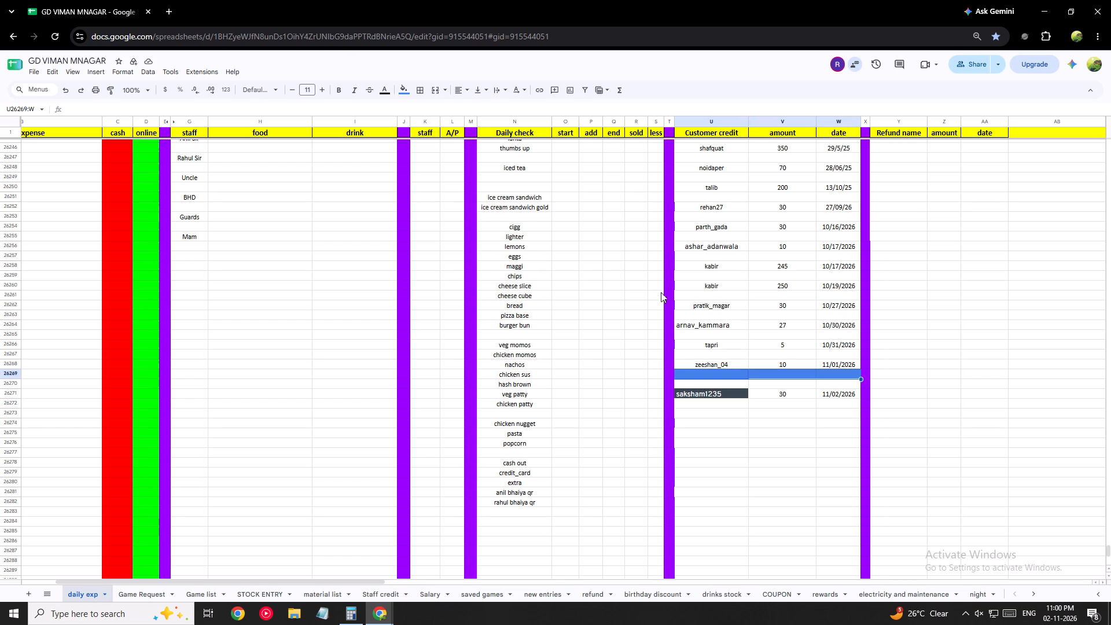
pyautogui.click(404, 83)
pyautogui.click(493, 123)
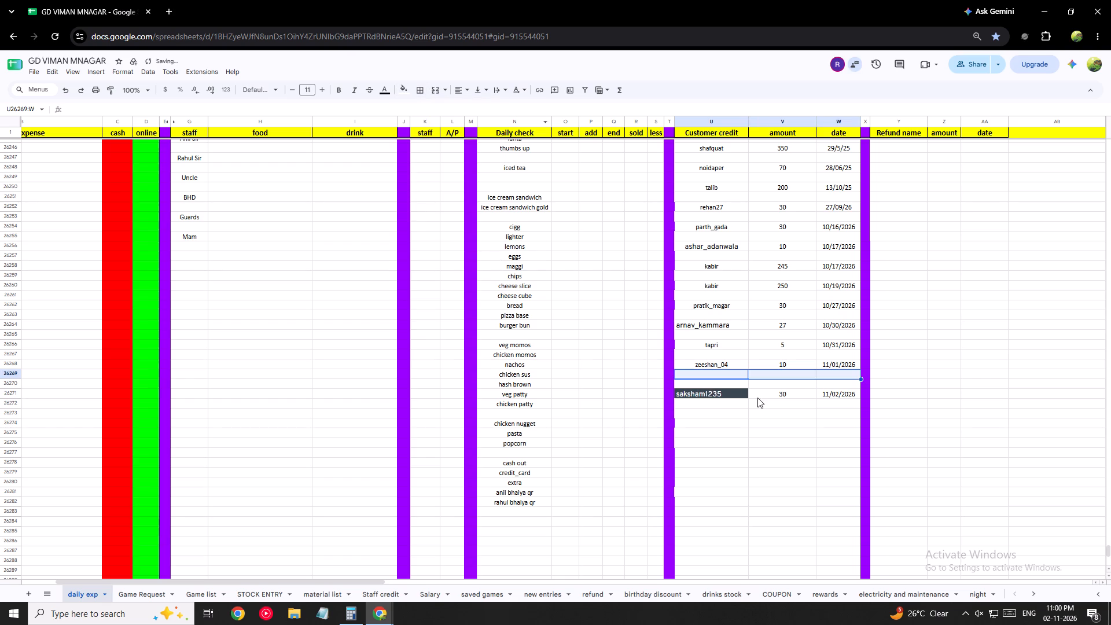
# Move the 11/02/2026 customer credit entry of 30 up one row, to row 26270.
pyautogui.click(757, 398)
pyautogui.moveTo(729, 392); pyautogui.dragTo(860, 394)
pyautogui.hotkey('ctrl', 'x')
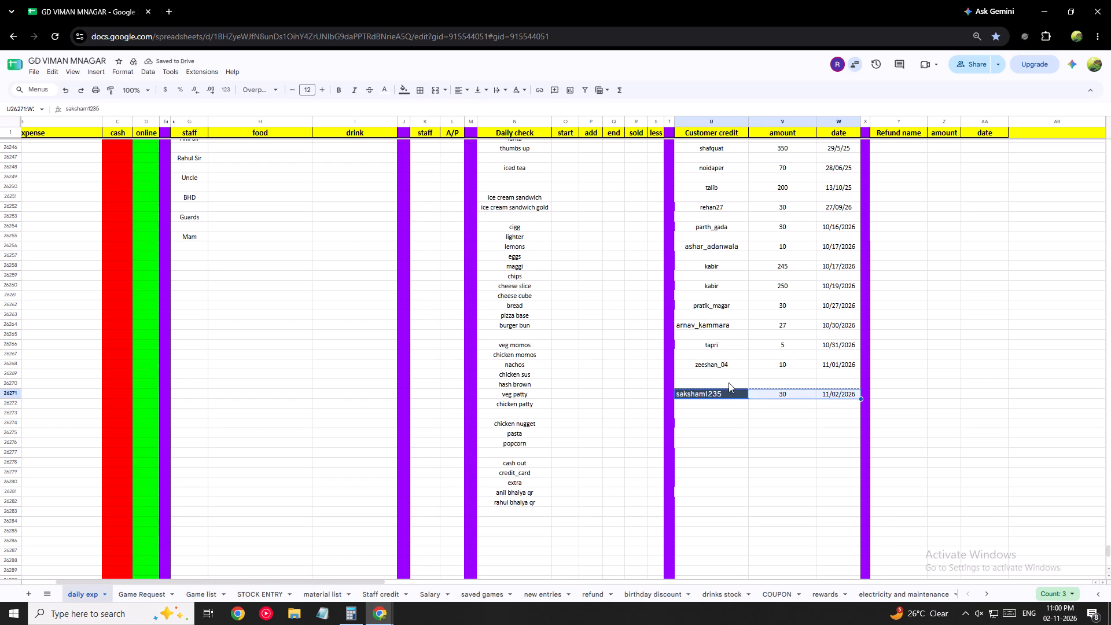
pyautogui.click(719, 378)
pyautogui.click(726, 383)
pyautogui.hotkey('ctrl', 'v')
pyautogui.click(735, 400)
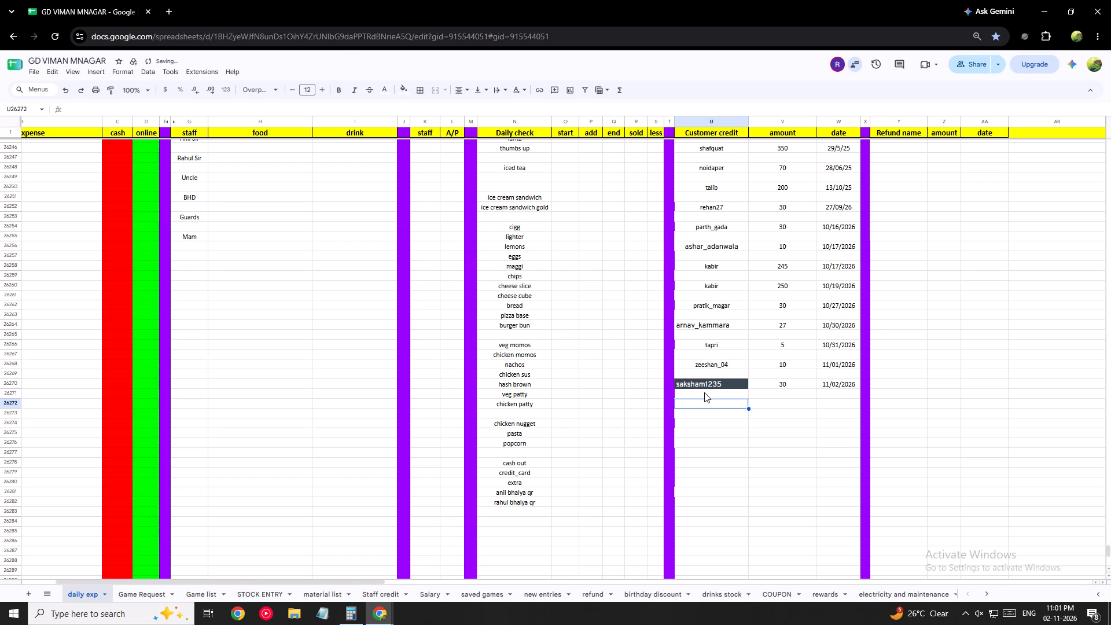
# Fill the customer credit name, amount and date cells in row 26271 with blue as the new separator.
pyautogui.moveTo(704, 392); pyautogui.dragTo(837, 398)
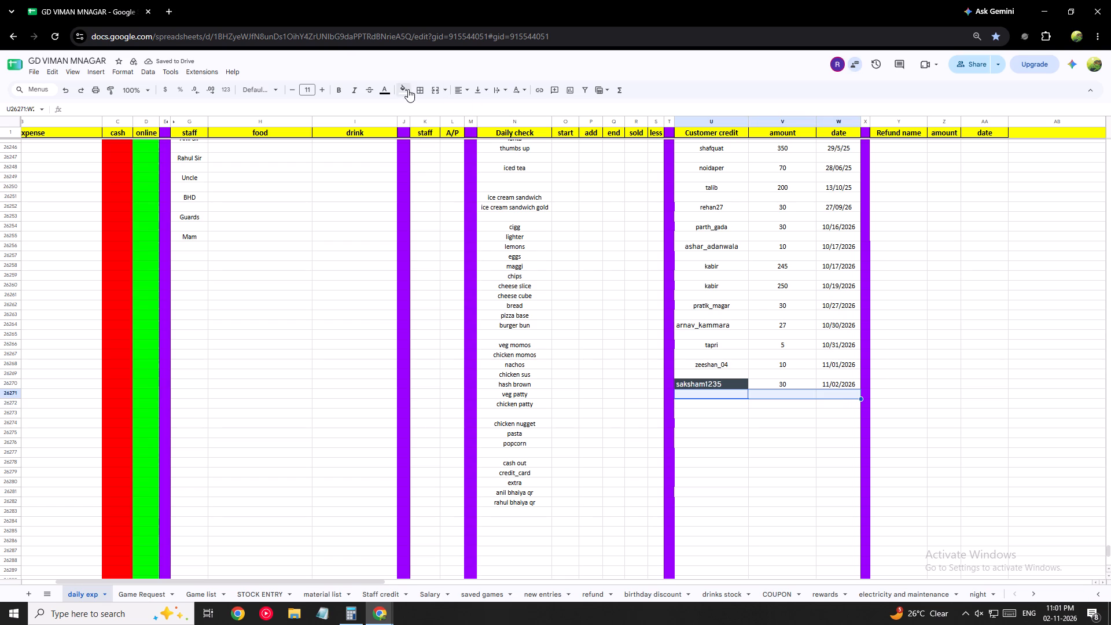
pyautogui.click(407, 89)
pyautogui.click(465, 130)
pyautogui.click(732, 464)
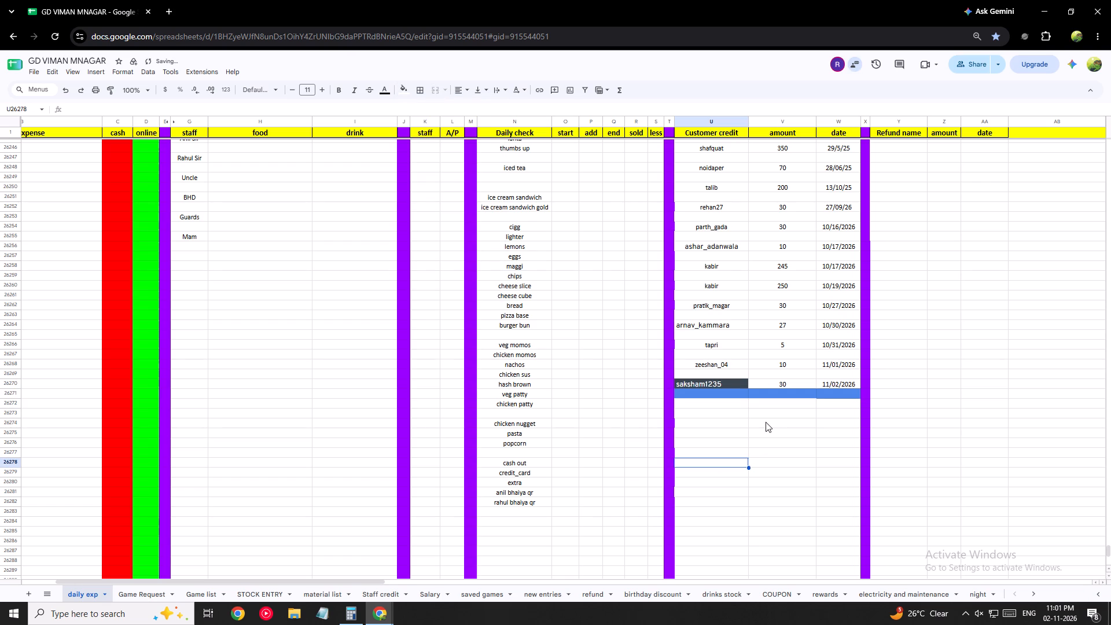
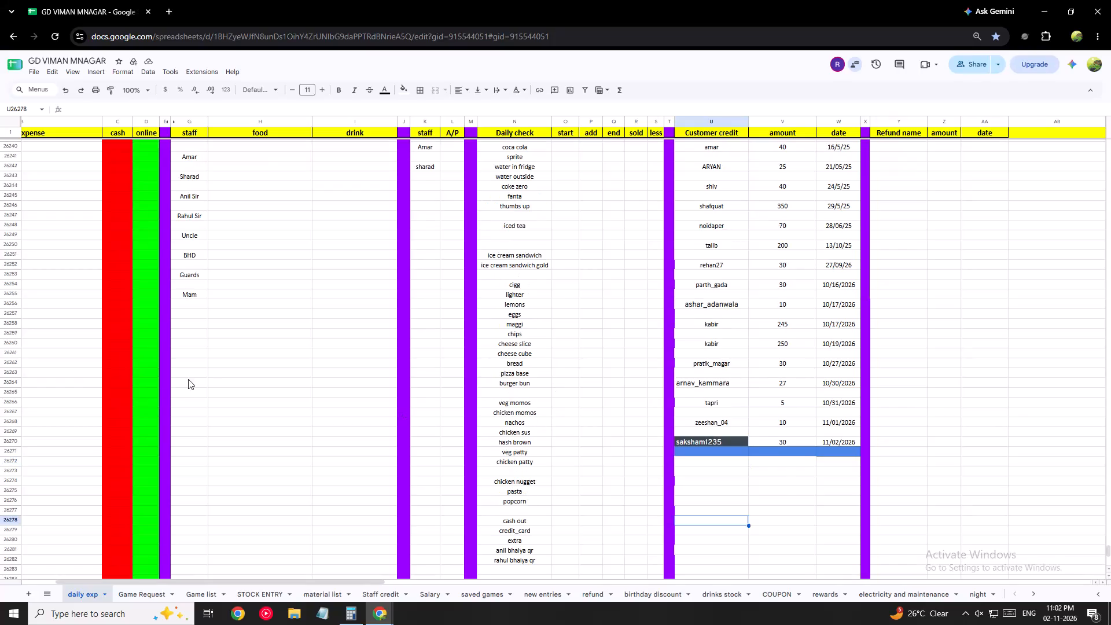
# Enter 368 as the starting cash in the start column of the new day's daily check block, row 26237.
pyautogui.scroll(3, 193, 361)
pyautogui.scroll(-2, 566, 391)
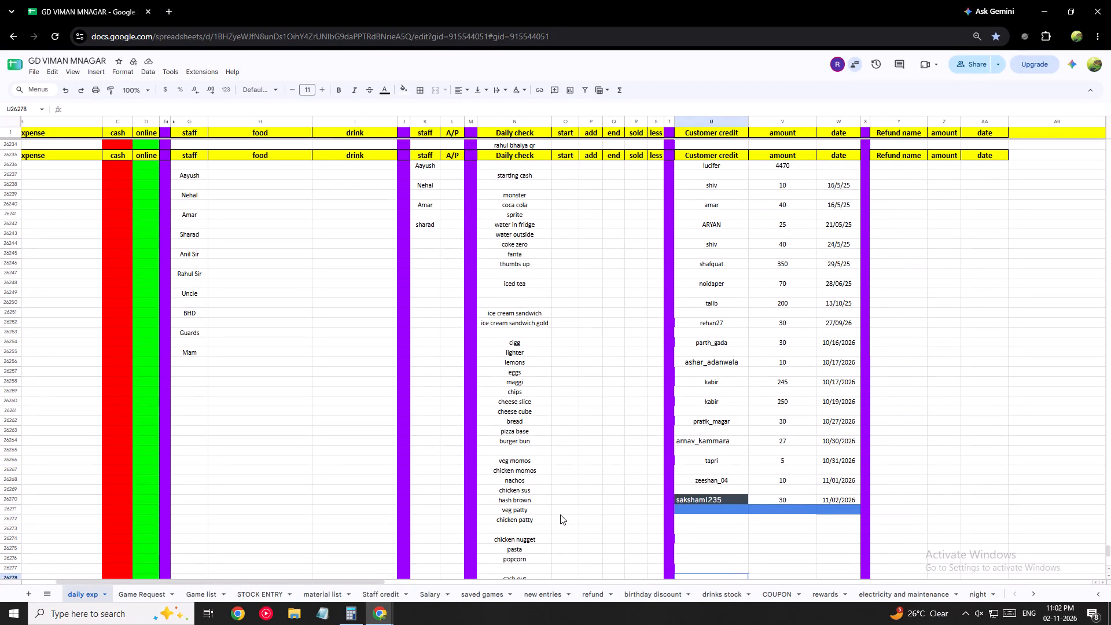
pyautogui.scroll(-1, 560, 514)
pyautogui.click(556, 462)
pyautogui.scroll(2, 531, 310)
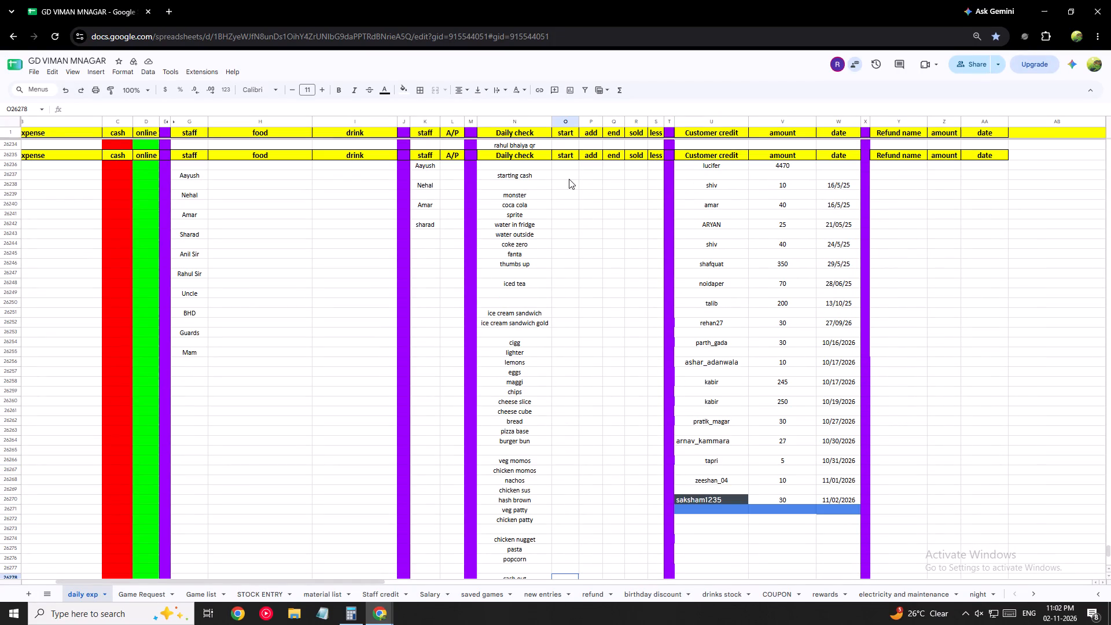
pyautogui.click(569, 179)
pyautogui.write('368')
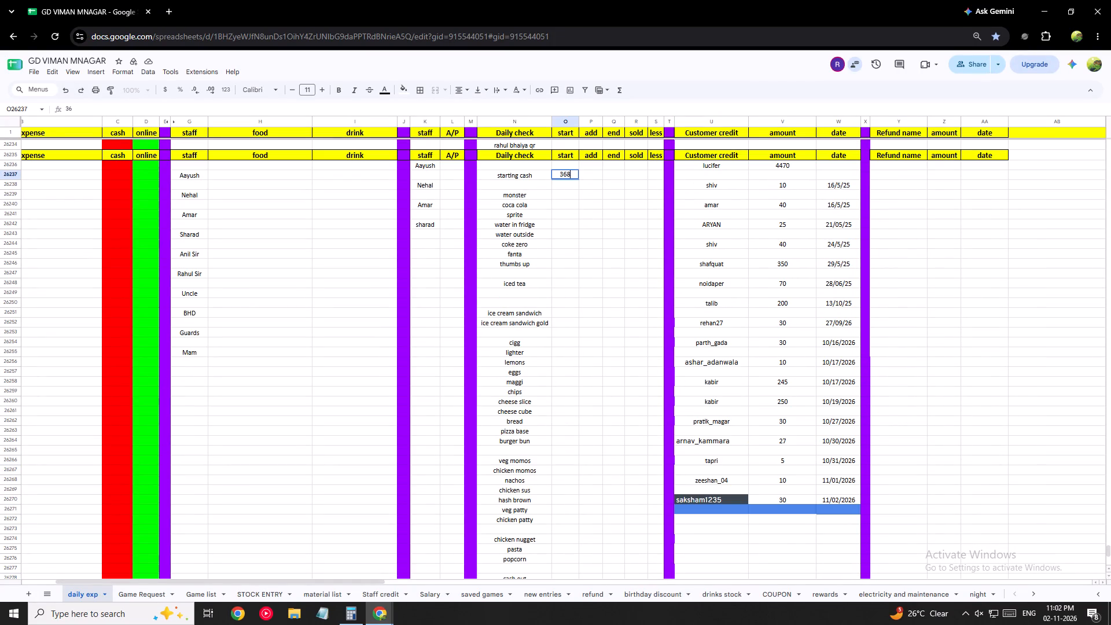
pyautogui.press('Return')
# Copy the previous day's end stock, monster through popcorn (rows 26191 to 26228), into the new block's start column from row 26239.
pyautogui.scroll(5, 582, 220)
pyautogui.moveTo(616, 379); pyautogui.dragTo(632, 145)
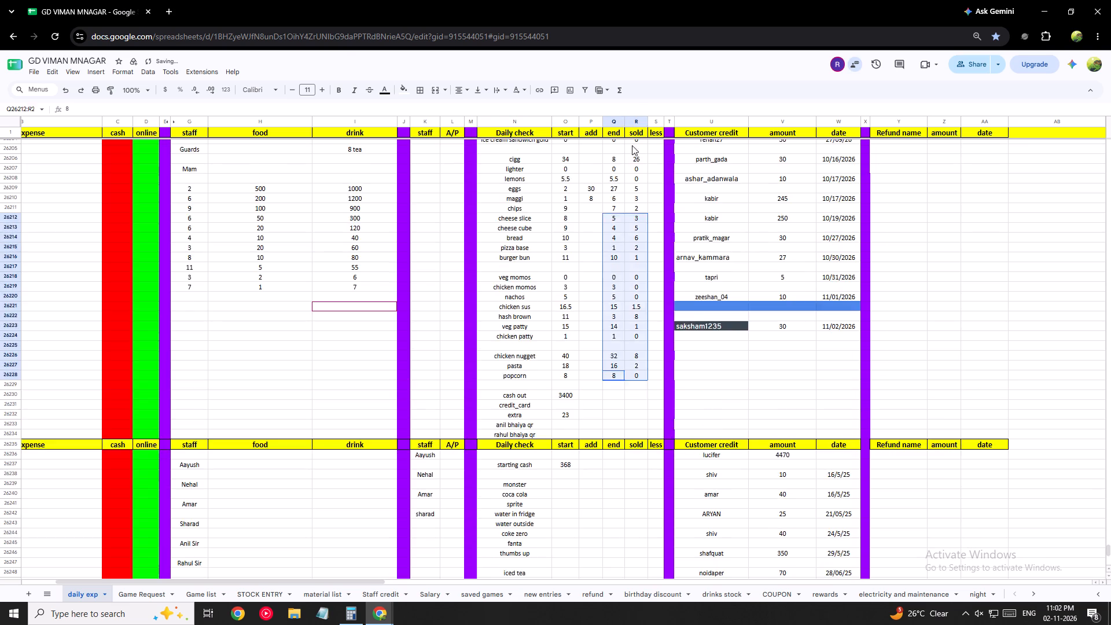
pyautogui.moveTo(632, 145); pyautogui.dragTo(616, 179)
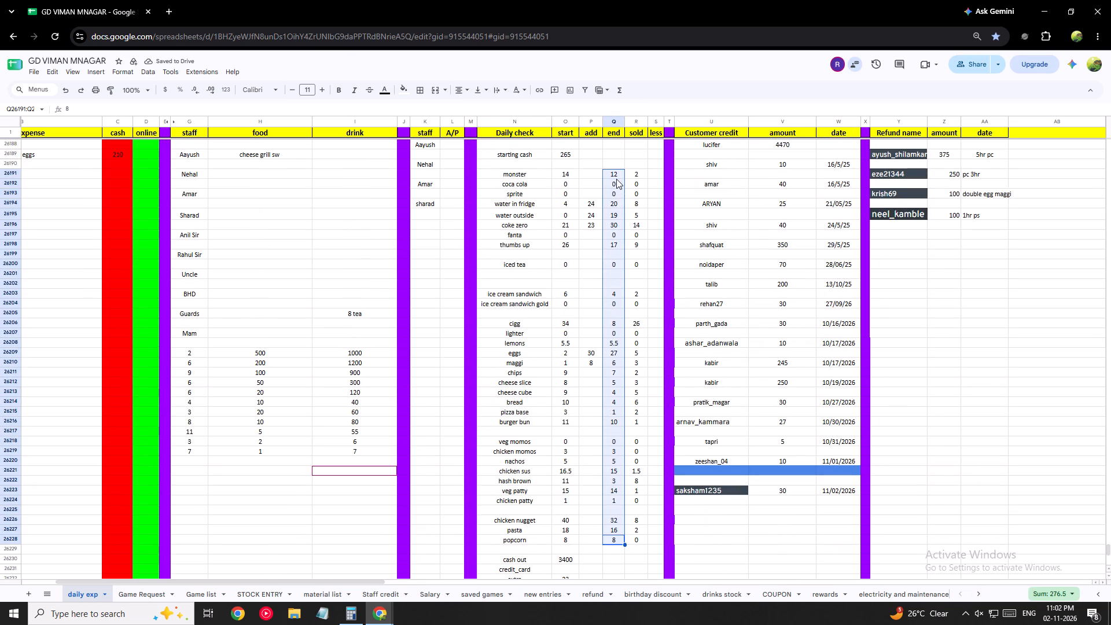
pyautogui.hotkey('ctrl', 'c')
pyautogui.scroll(-7, 587, 289)
pyautogui.click(561, 245)
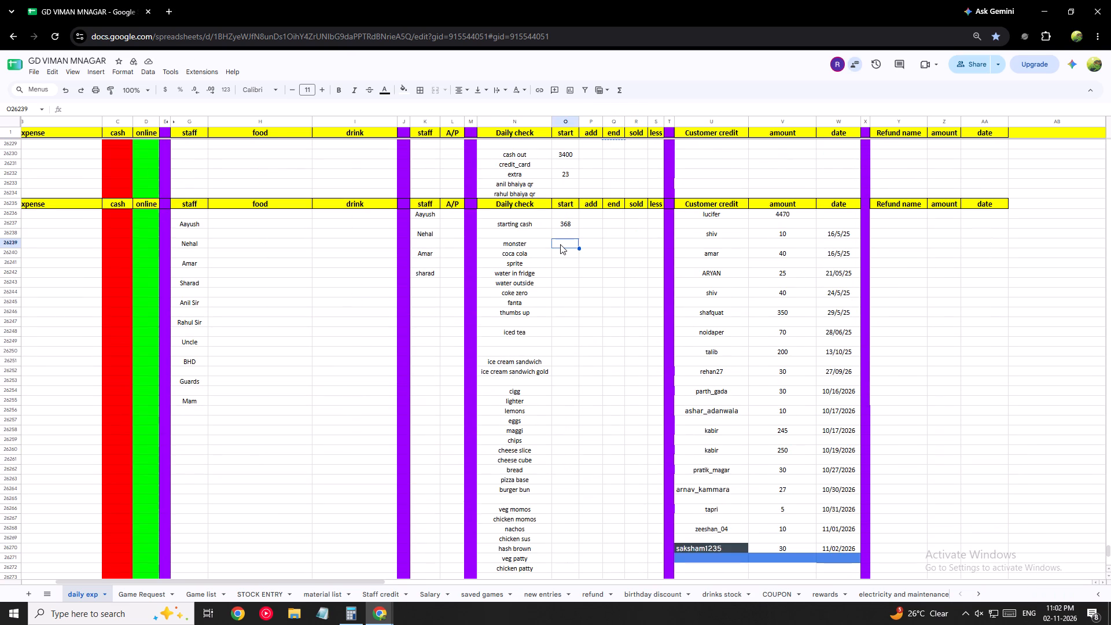
pyautogui.hotkey('ctrl', 'v')
pyautogui.click(628, 291)
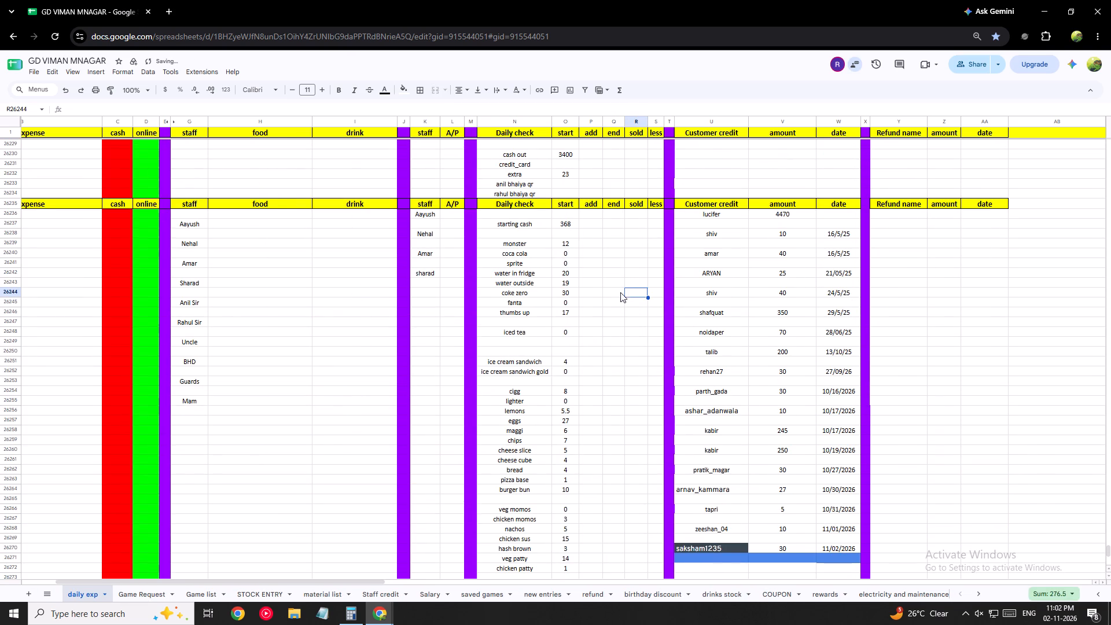
# Review the 11/03/26 block from its date header down through expenses, staff, daily check start values and customer credit.
pyautogui.scroll(2, 545, 366)
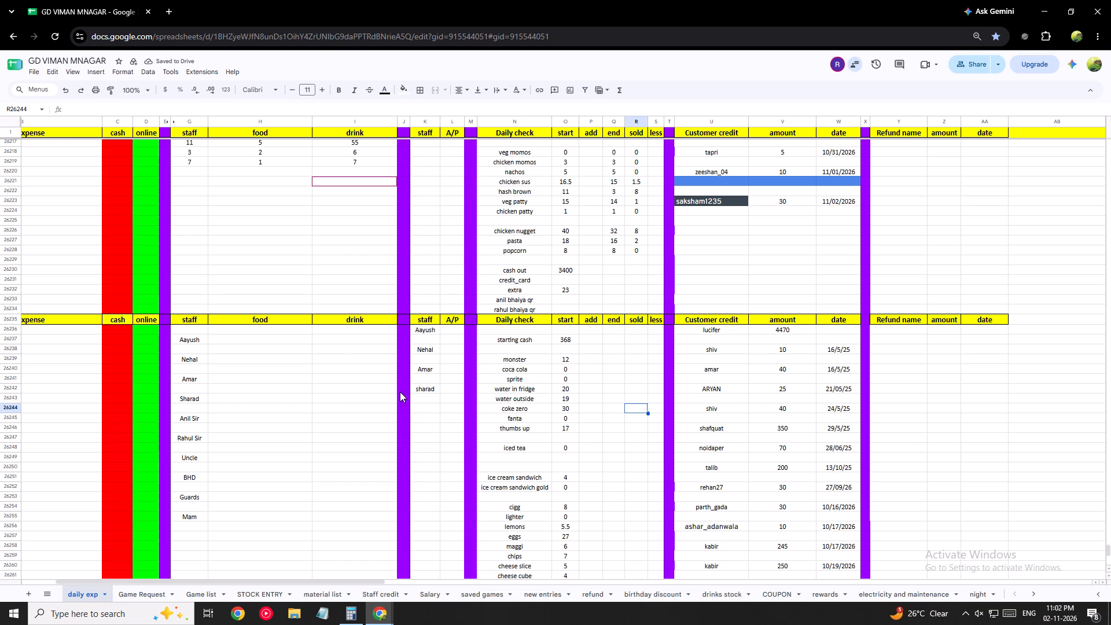
pyautogui.moveTo(365, 583); pyautogui.dragTo(300, 576)
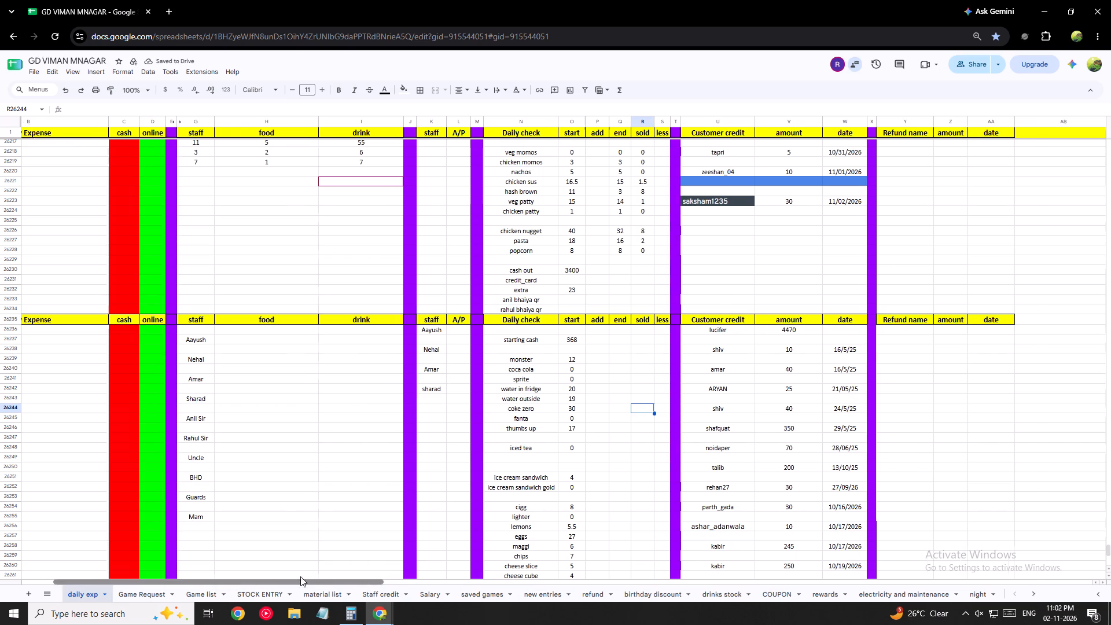
pyautogui.moveTo(300, 576); pyautogui.dragTo(203, 571)
pyautogui.scroll(-3, 775, 476)
pyautogui.scroll(2, 488, 395)
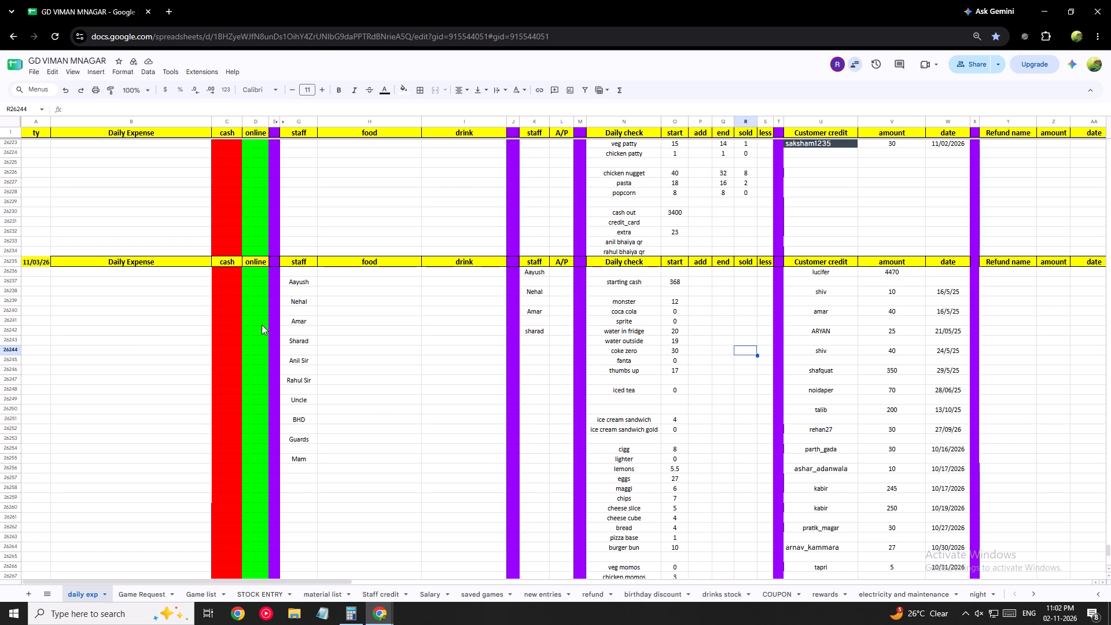
pyautogui.scroll(-4, 363, 402)
pyautogui.scroll(1, 300, 402)
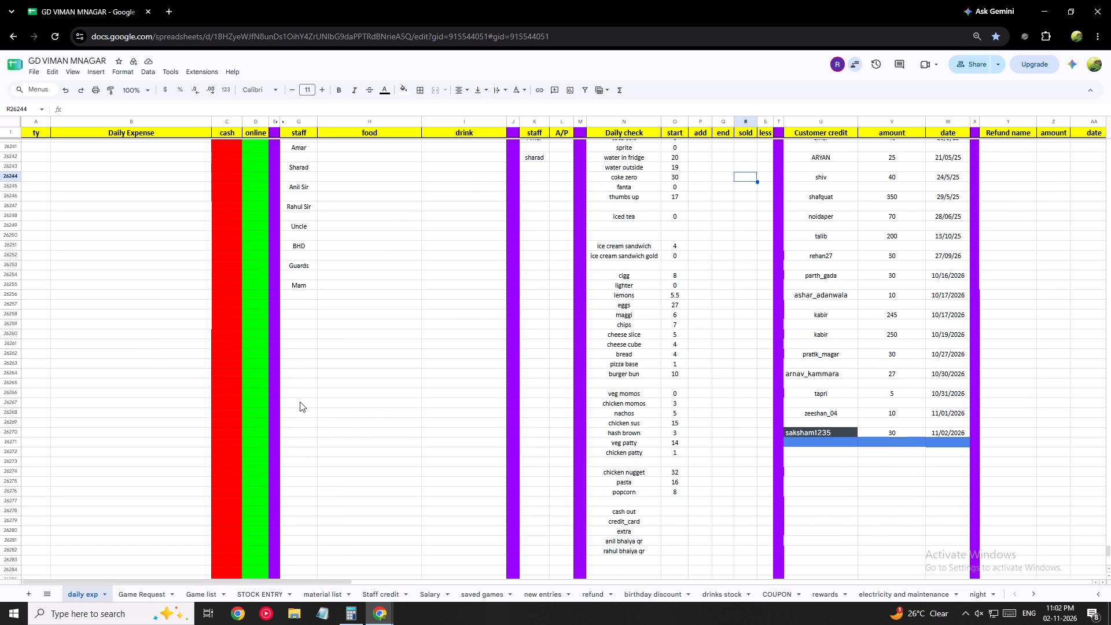
pyautogui.scroll(-1, 300, 378)
pyautogui.scroll(3, 300, 378)
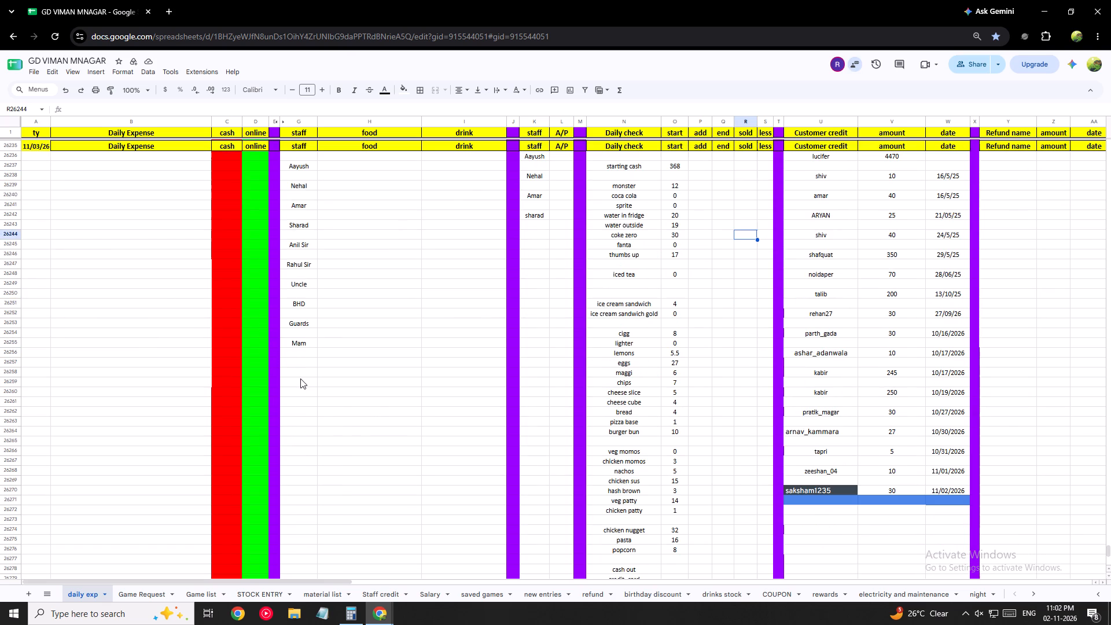